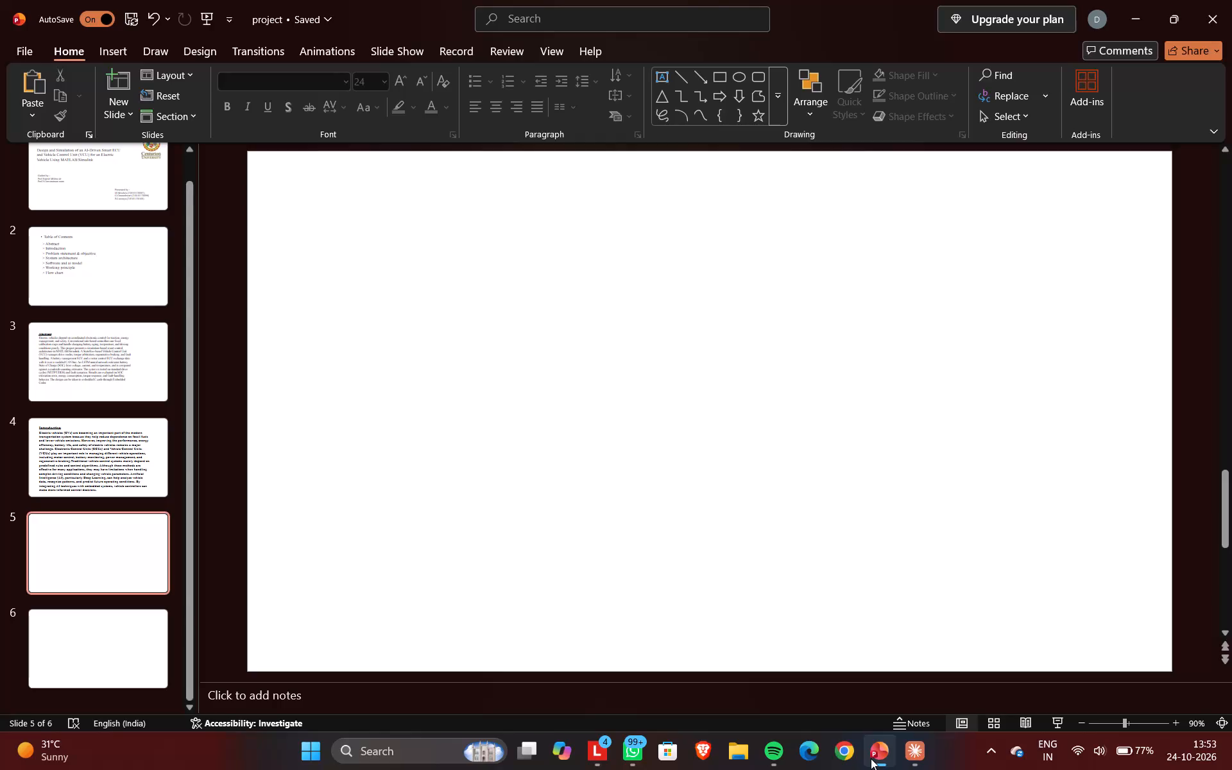
# Paste the copied project overview paragraph onto blank slide 5 and widen its text box toward the slide's left edge.
pyautogui.rightClick(603, 369)
pyautogui.click(642, 71)
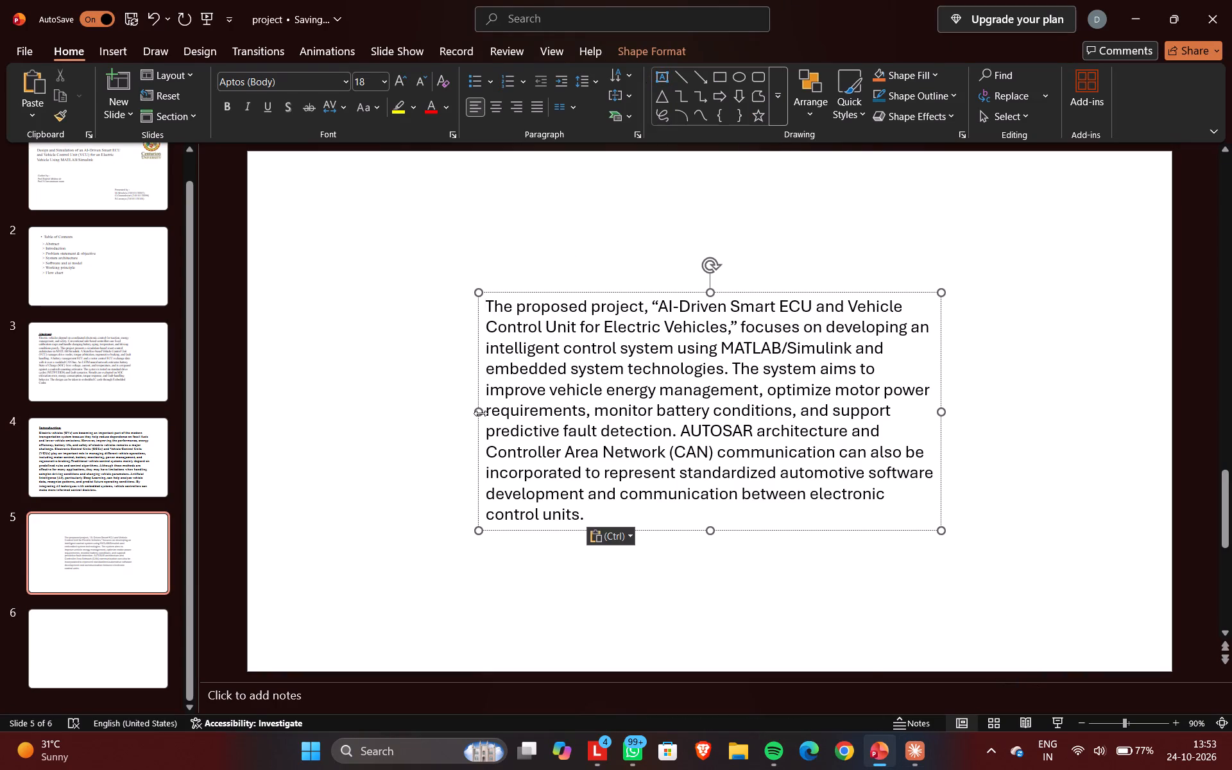
pyautogui.moveTo(481, 413); pyautogui.dragTo(278, 429)
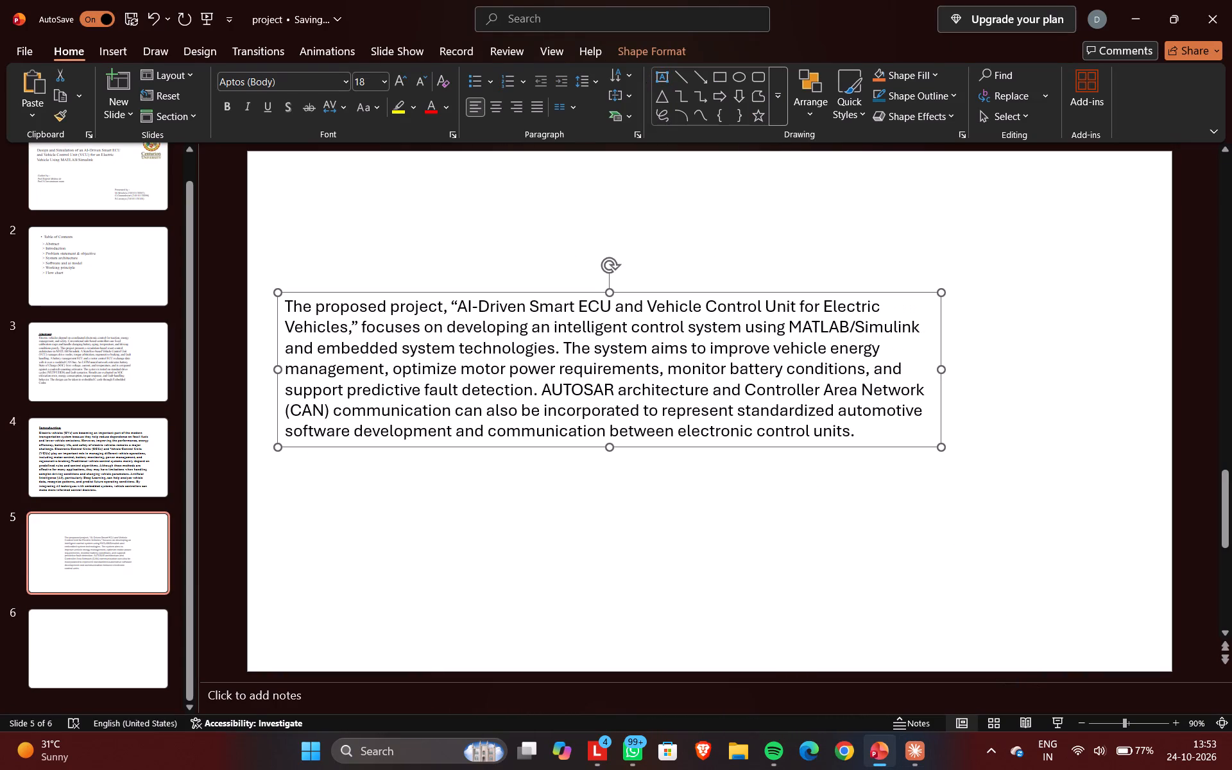
pyautogui.moveTo(609, 296); pyautogui.dragTo(604, 200)
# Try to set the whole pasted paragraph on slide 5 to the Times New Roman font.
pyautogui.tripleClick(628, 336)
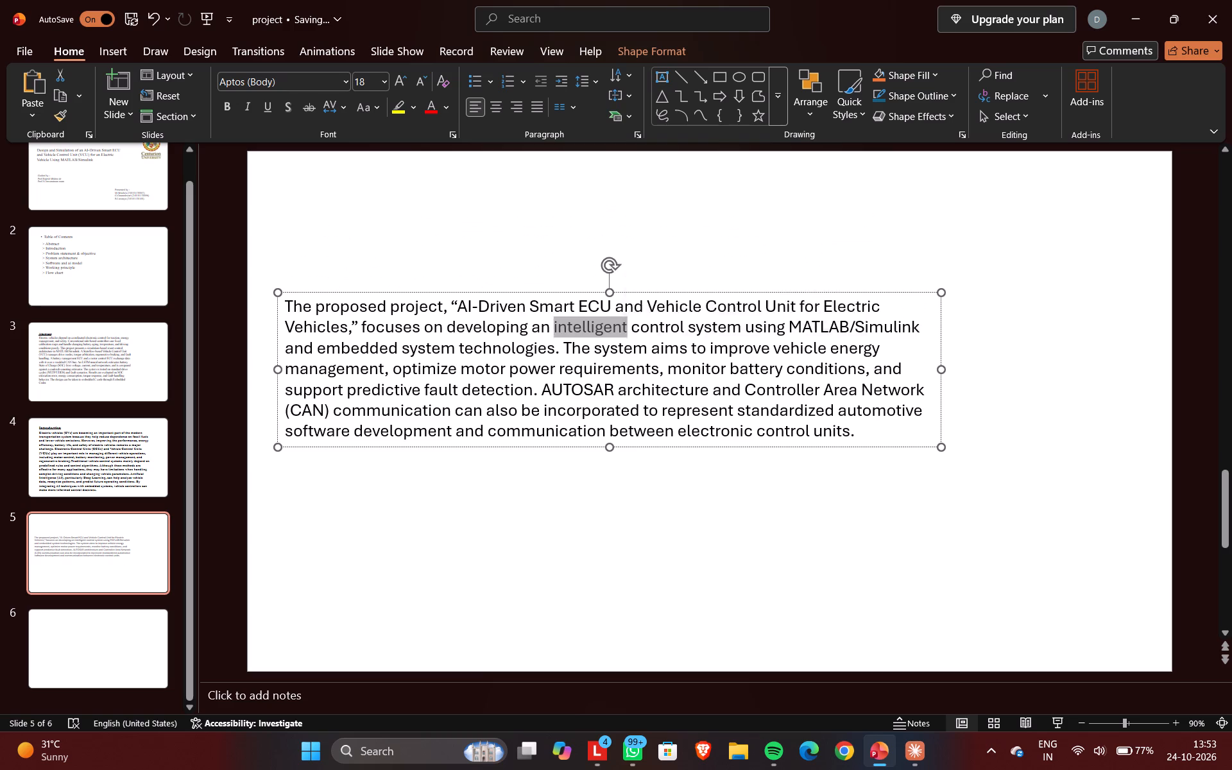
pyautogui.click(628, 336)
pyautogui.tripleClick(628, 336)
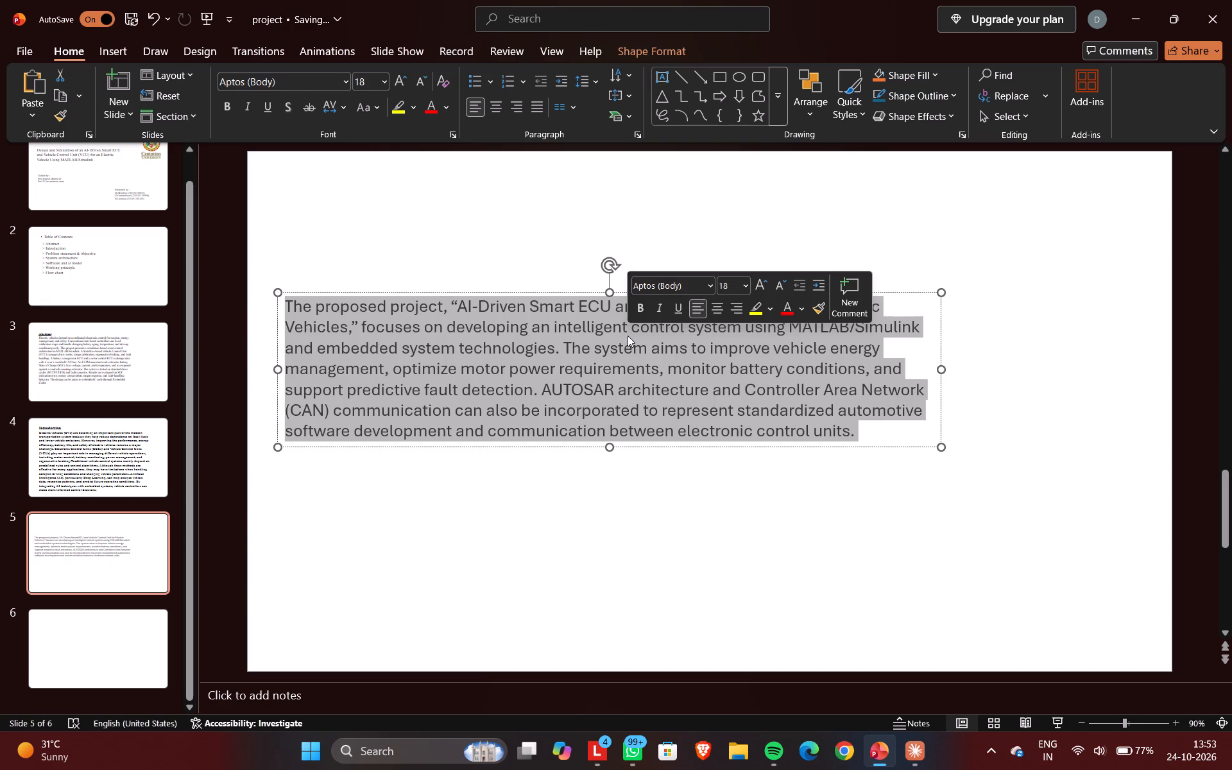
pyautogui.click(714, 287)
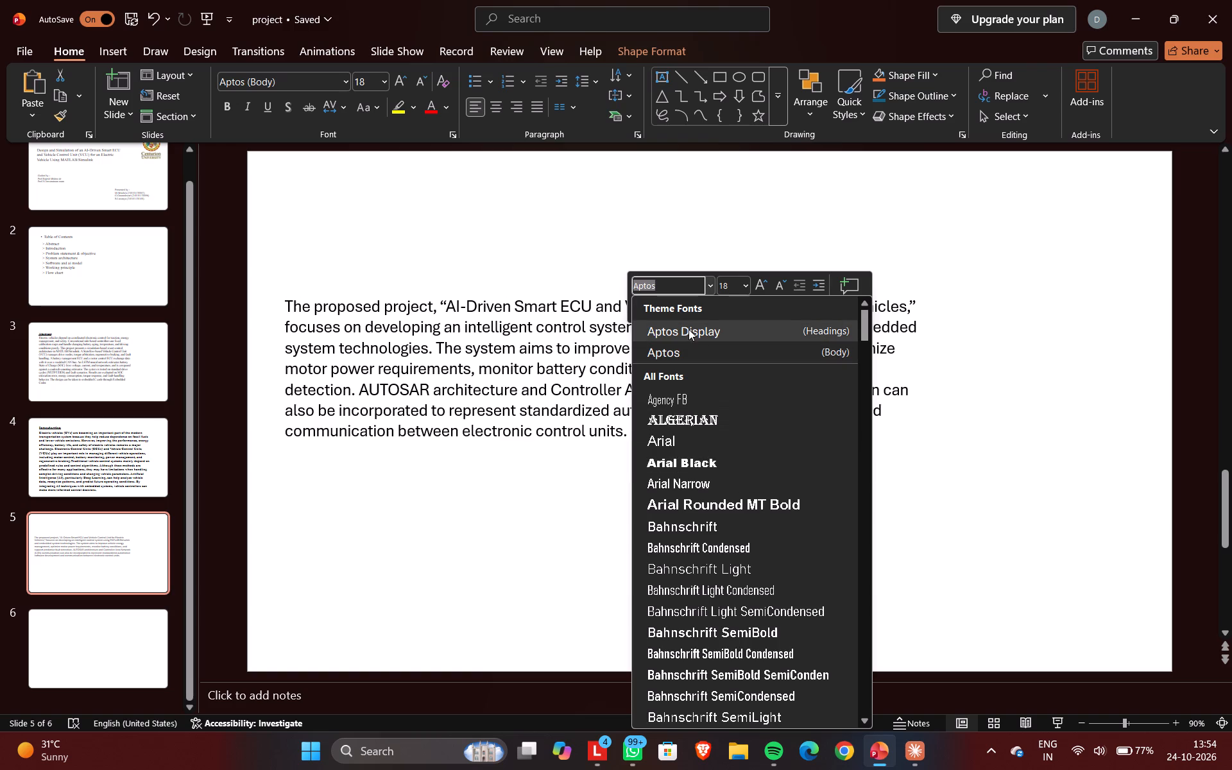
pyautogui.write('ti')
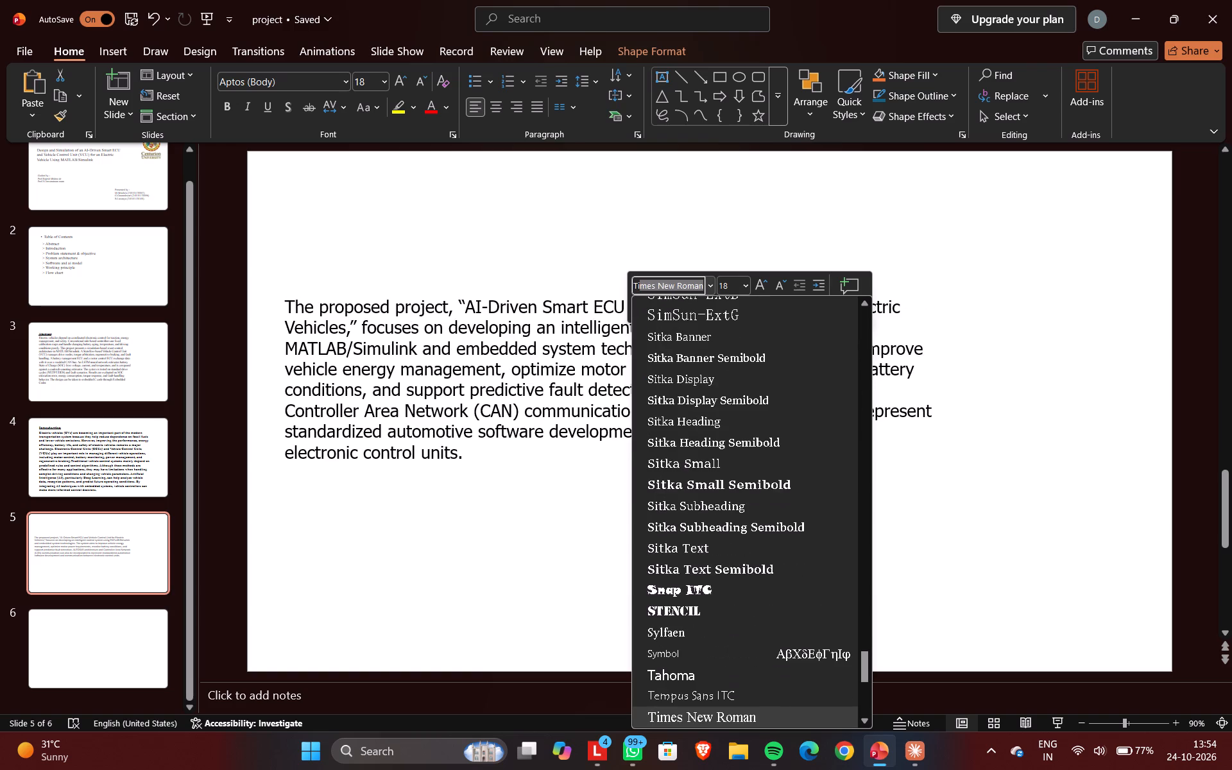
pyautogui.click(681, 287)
# Set the font size of the selected paragraph on slide 5 to 28.
pyautogui.click(728, 280)
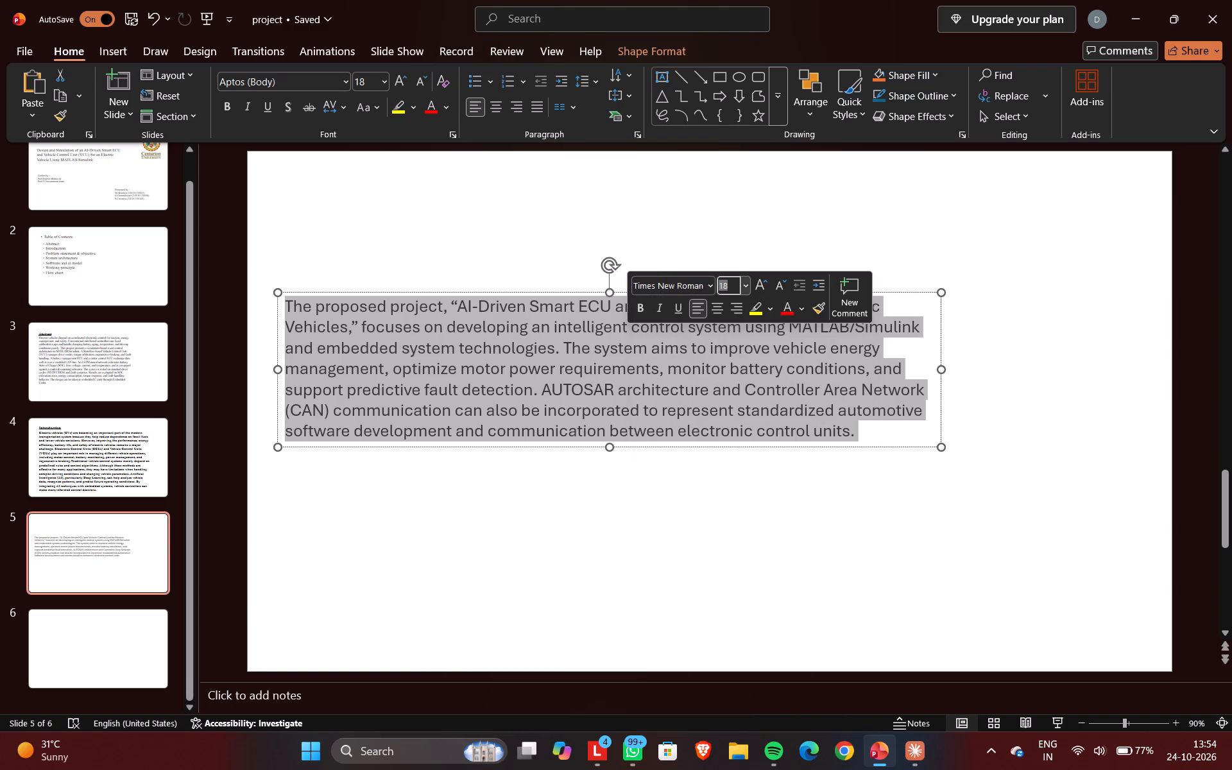
pyautogui.click(740, 284)
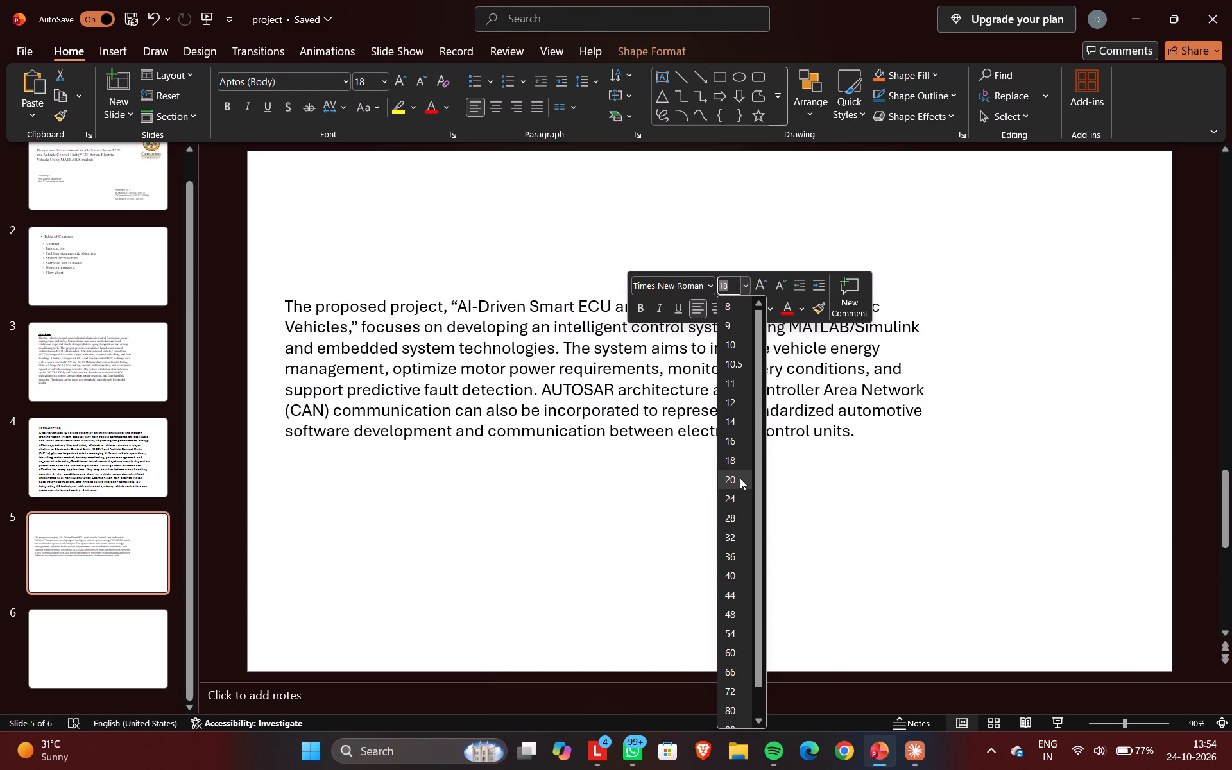
pyautogui.click(734, 511)
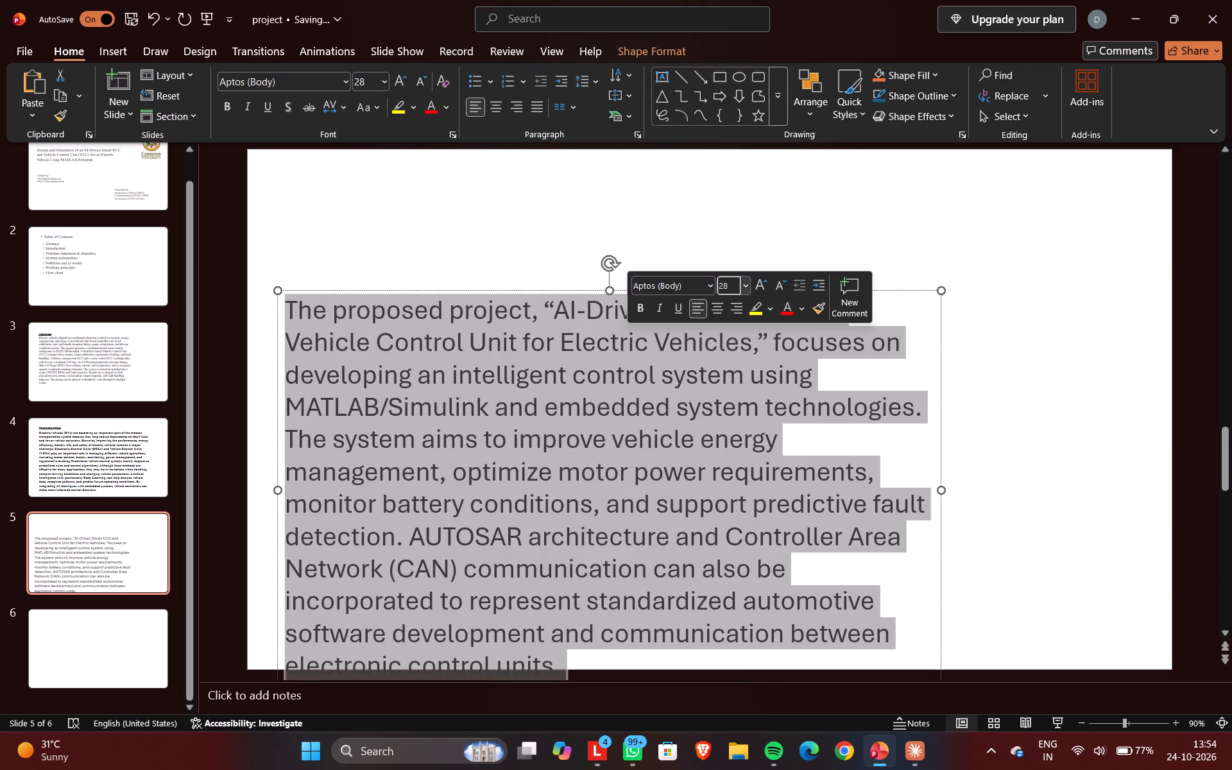
# Move the paragraph's text box up on slide 5 so that all its text fits within the slide.
pyautogui.moveTo(939, 426); pyautogui.dragTo(938, 314)
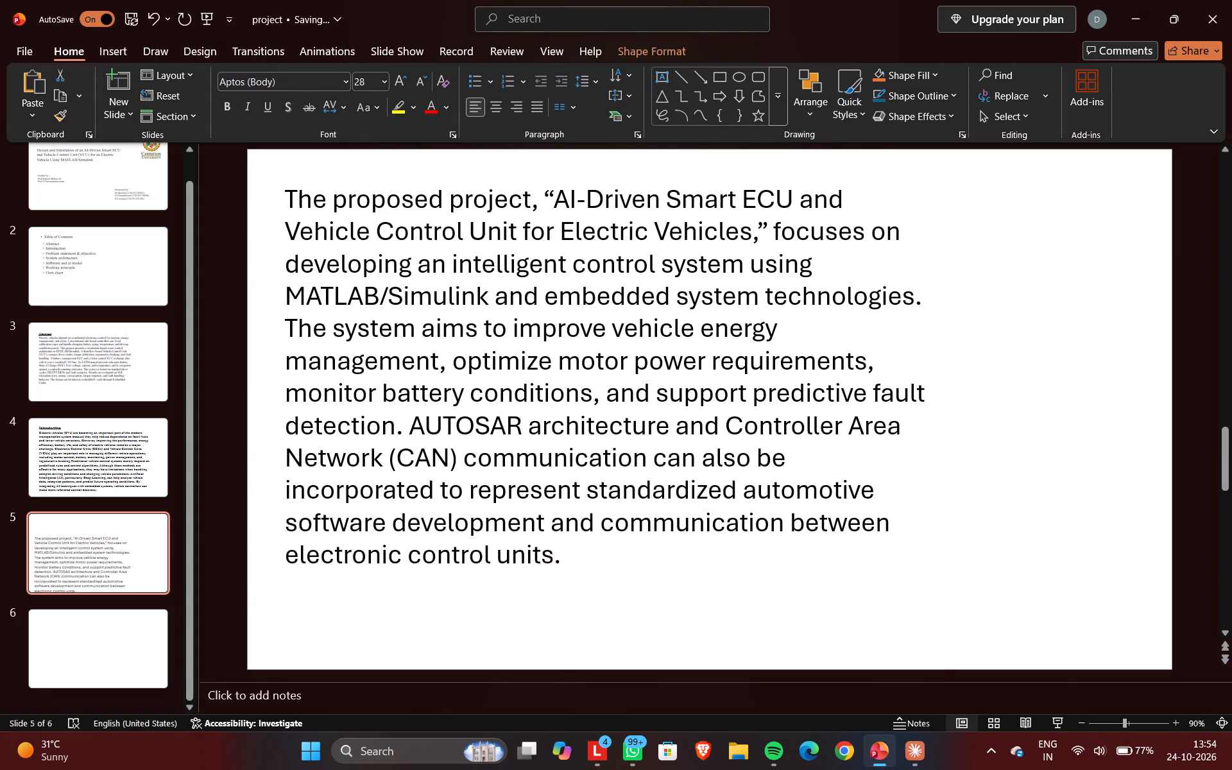
pyautogui.moveTo(938, 314); pyautogui.dragTo(937, 330)
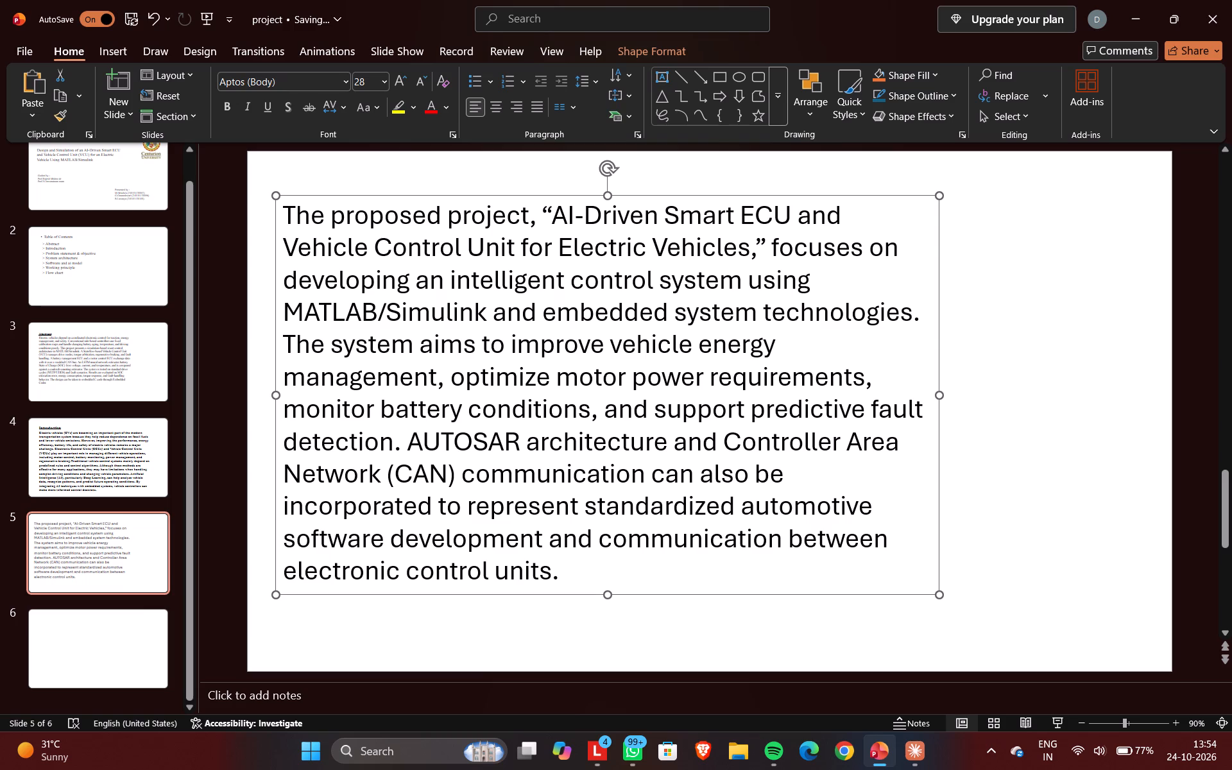
# Go to blank slide 6.
pyautogui.click(121, 626)
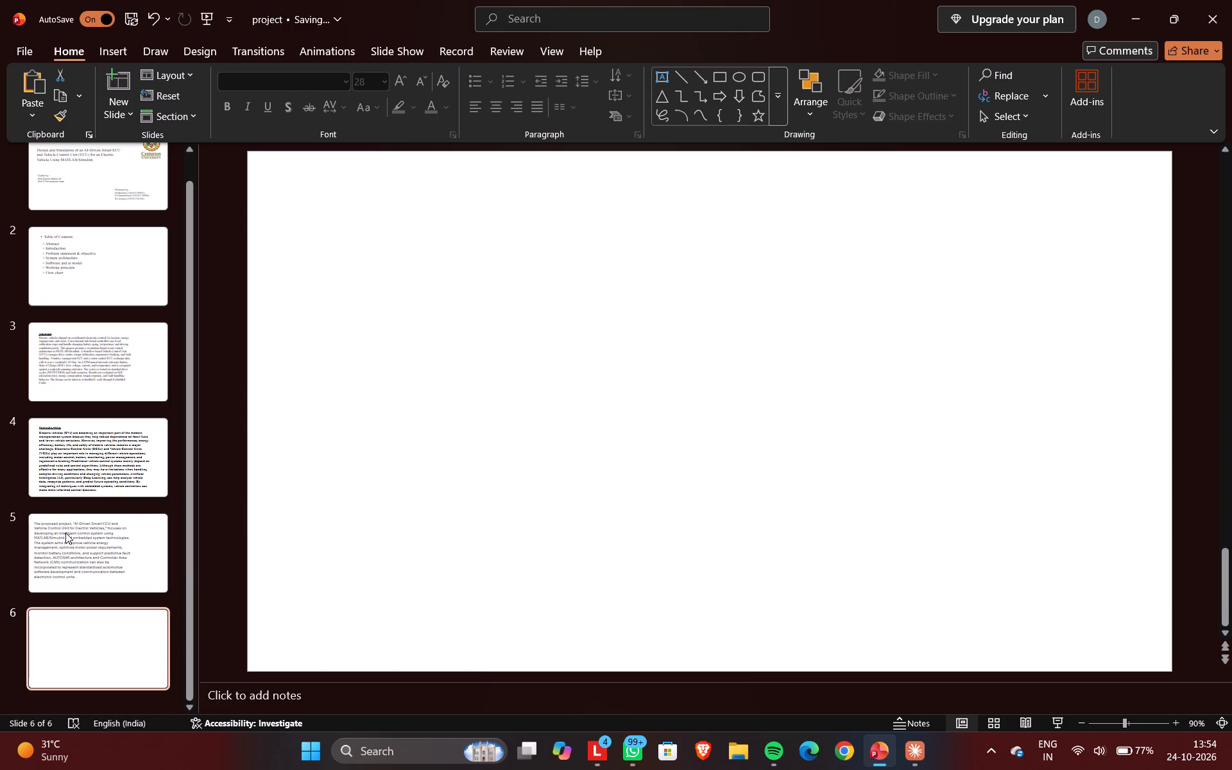
# Review the project description paragraph on slide 5 and return to blank slide 6.
pyautogui.click(65, 537)
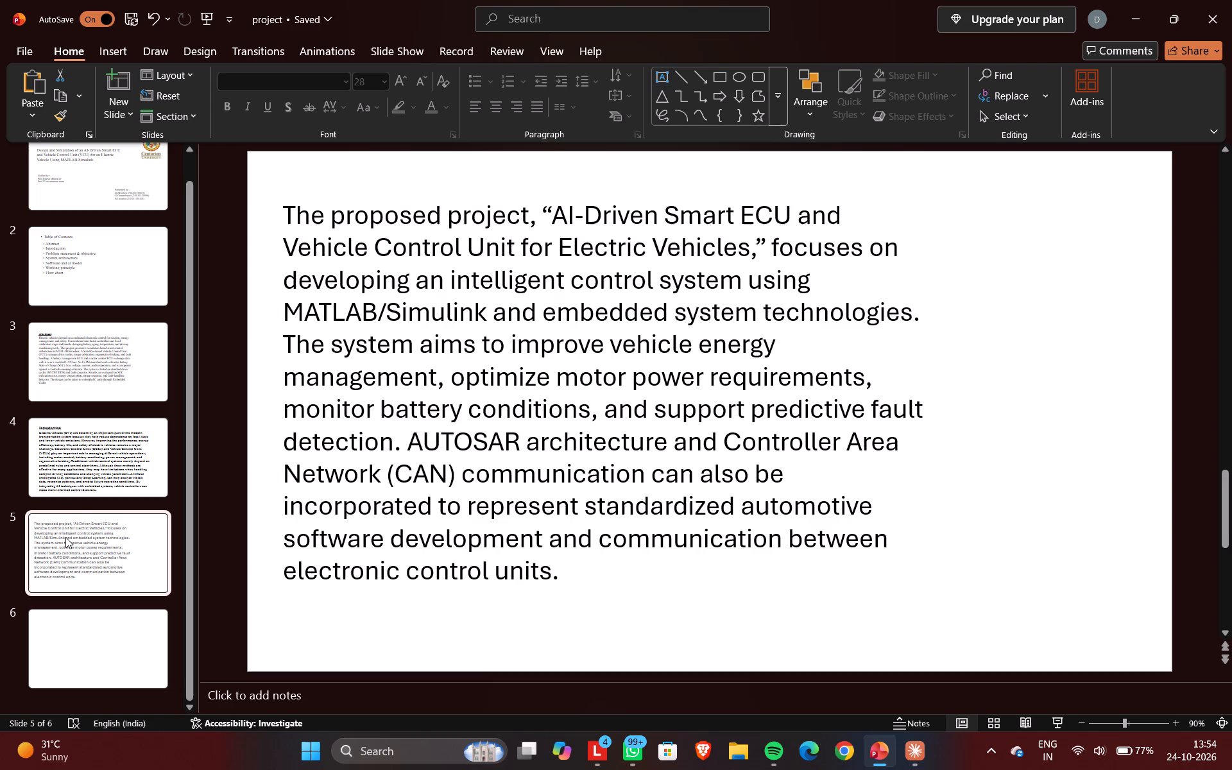
pyautogui.click(80, 650)
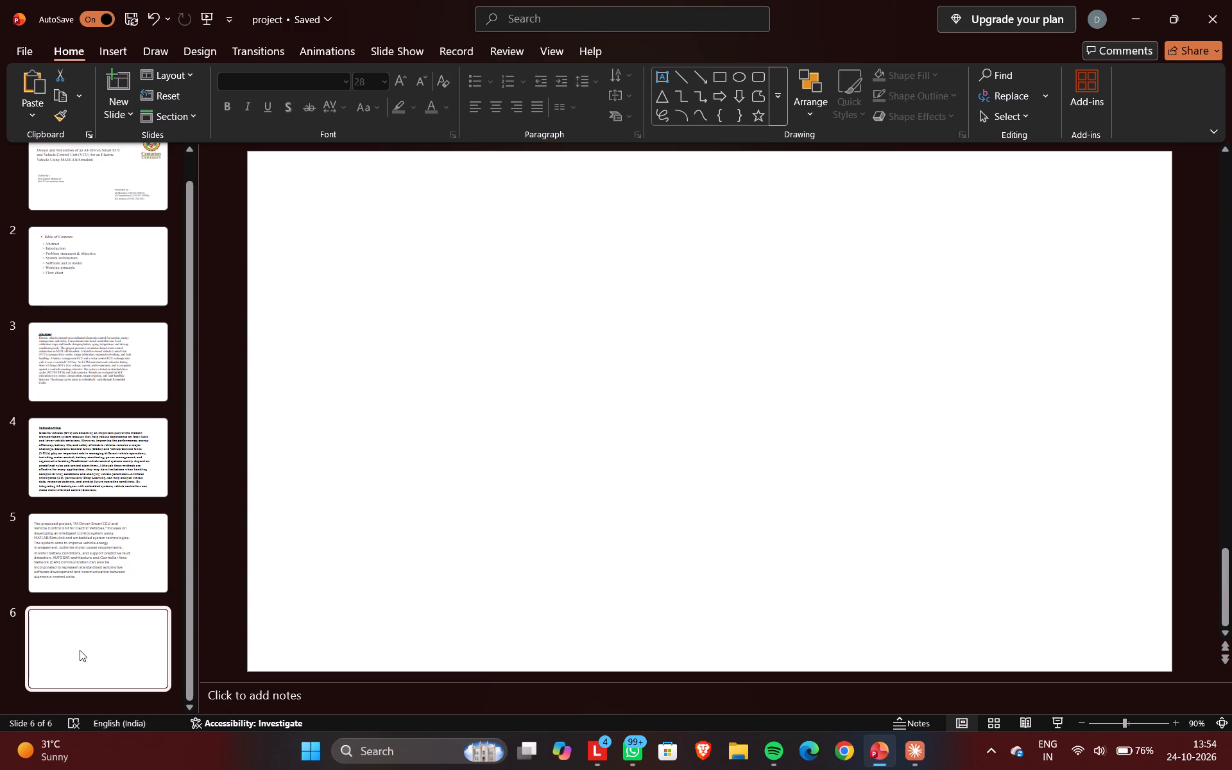
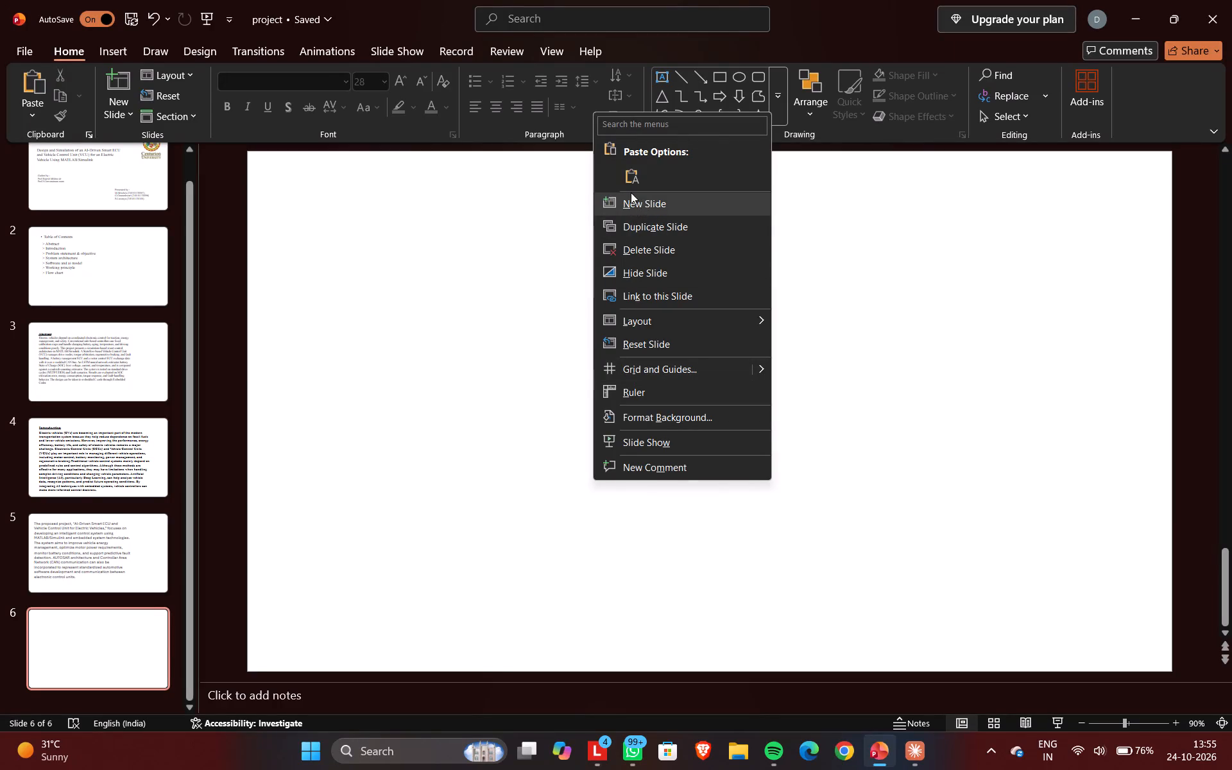
# Paste the copied problem statement as text only onto slide 6 and widen its text box toward the slide's left edge.
pyautogui.click(629, 176)
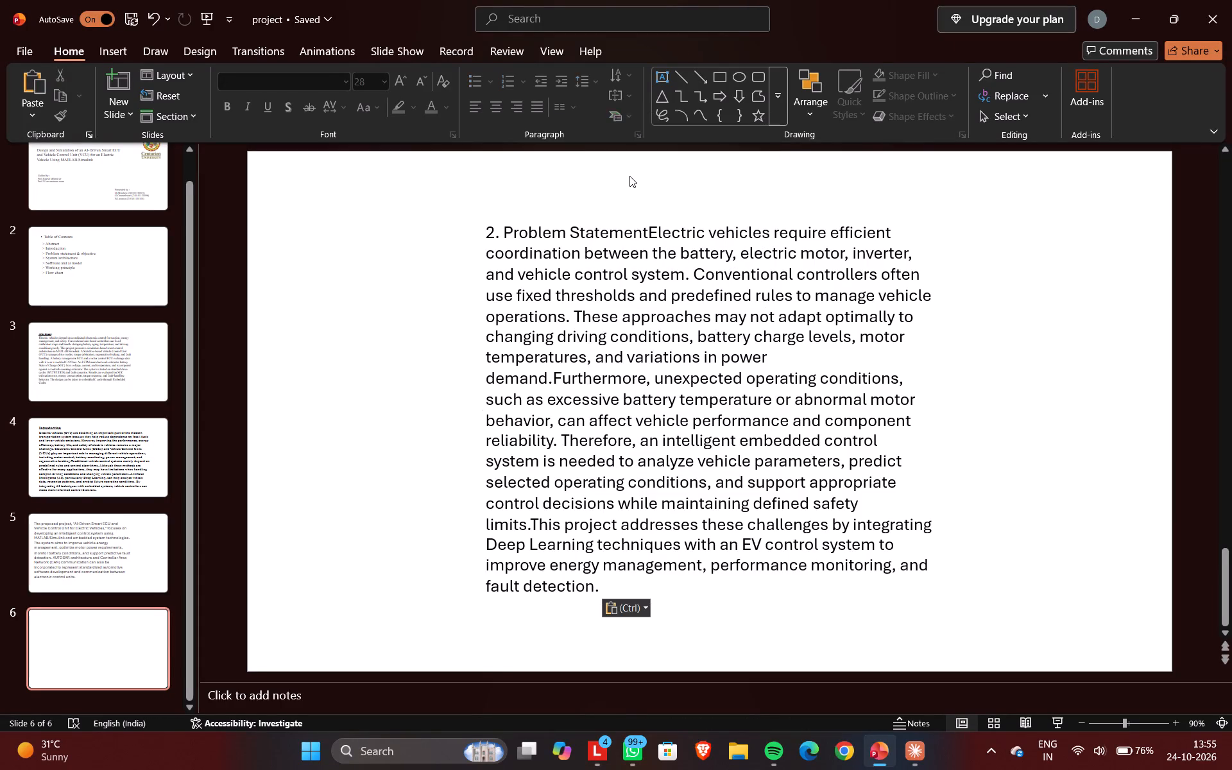
pyautogui.moveTo(481, 411); pyautogui.dragTo(284, 415)
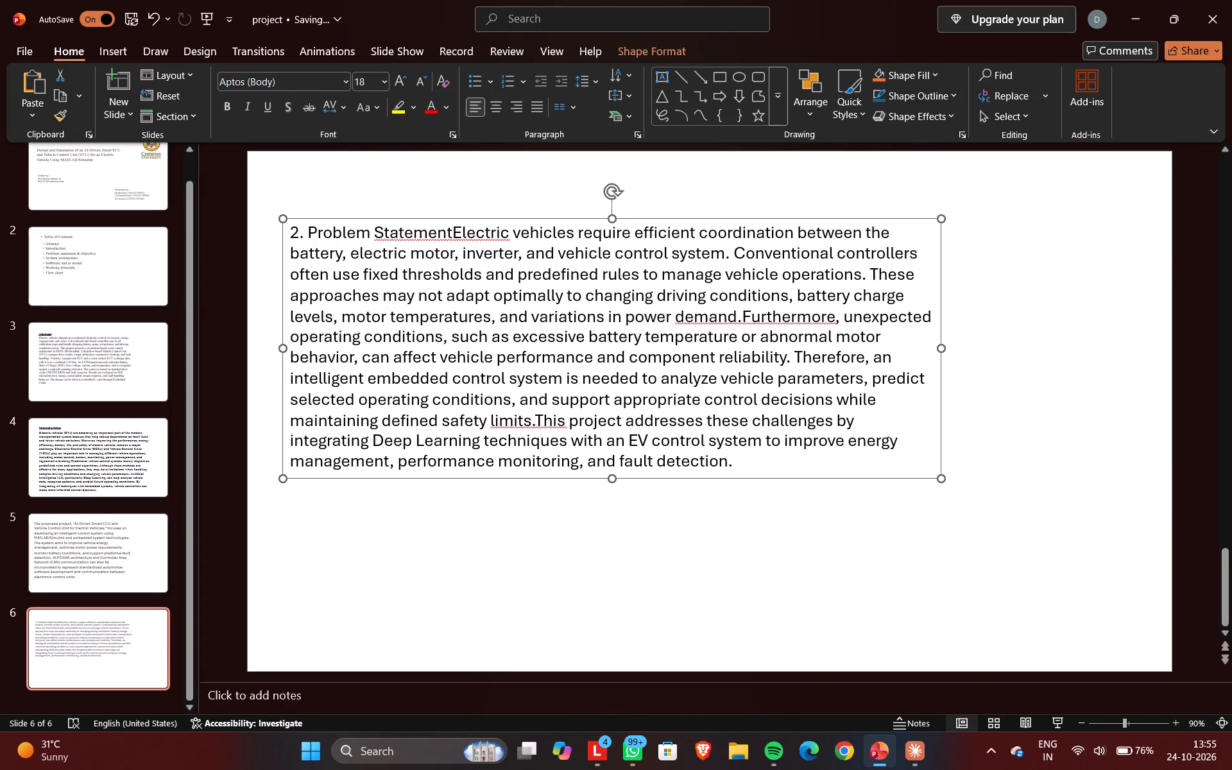
# Split "2. Problem Statement" from the body text on slide 6 onto its own line, with a blank line below it.
pyautogui.click(450, 231)
pyautogui.press('Return')
pyautogui.press('Return')
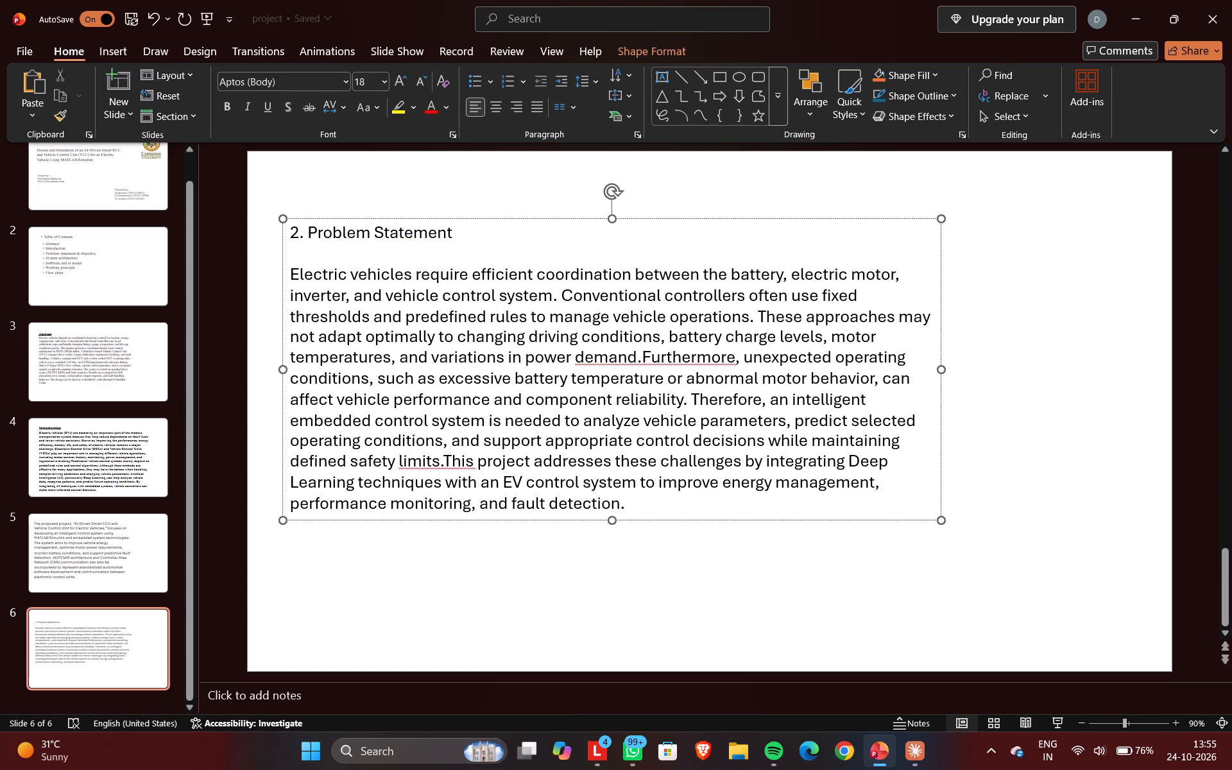
# Underline and bold the "2. Problem Statement" heading on slide 6.
pyautogui.moveTo(459, 231); pyautogui.dragTo(273, 232)
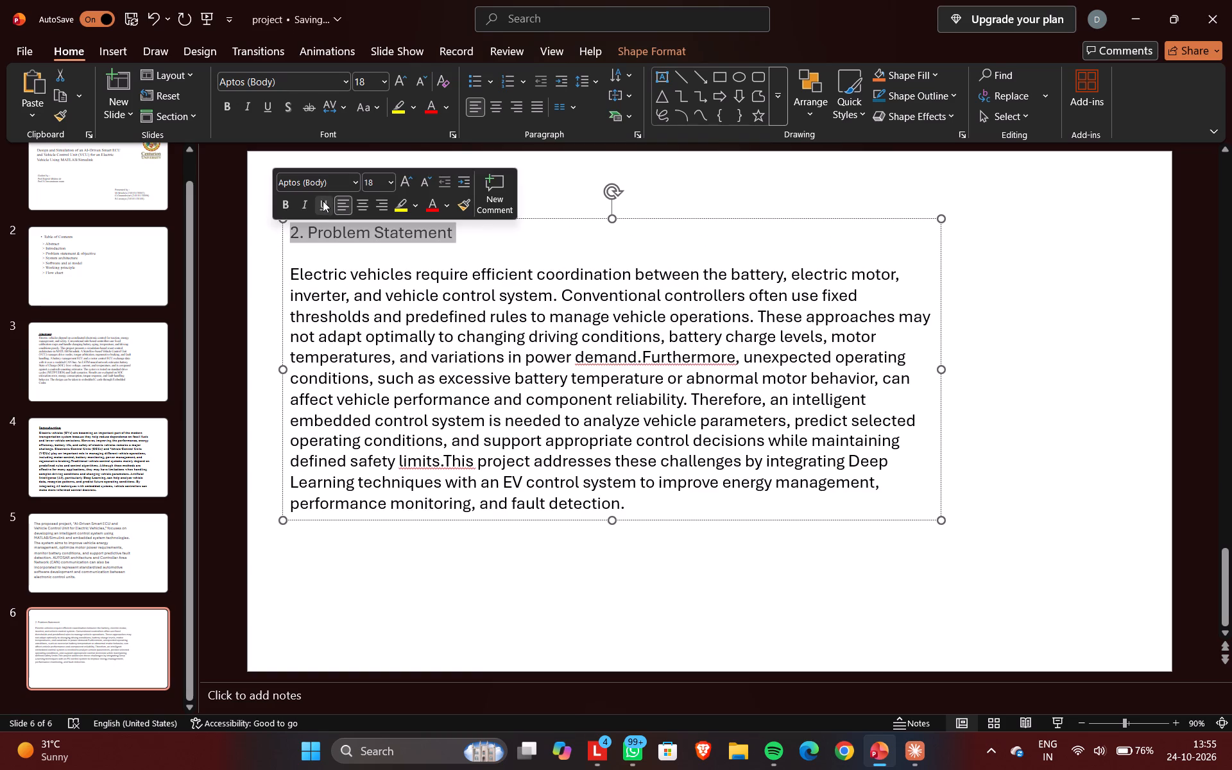
pyautogui.click(324, 201)
pyautogui.click(287, 201)
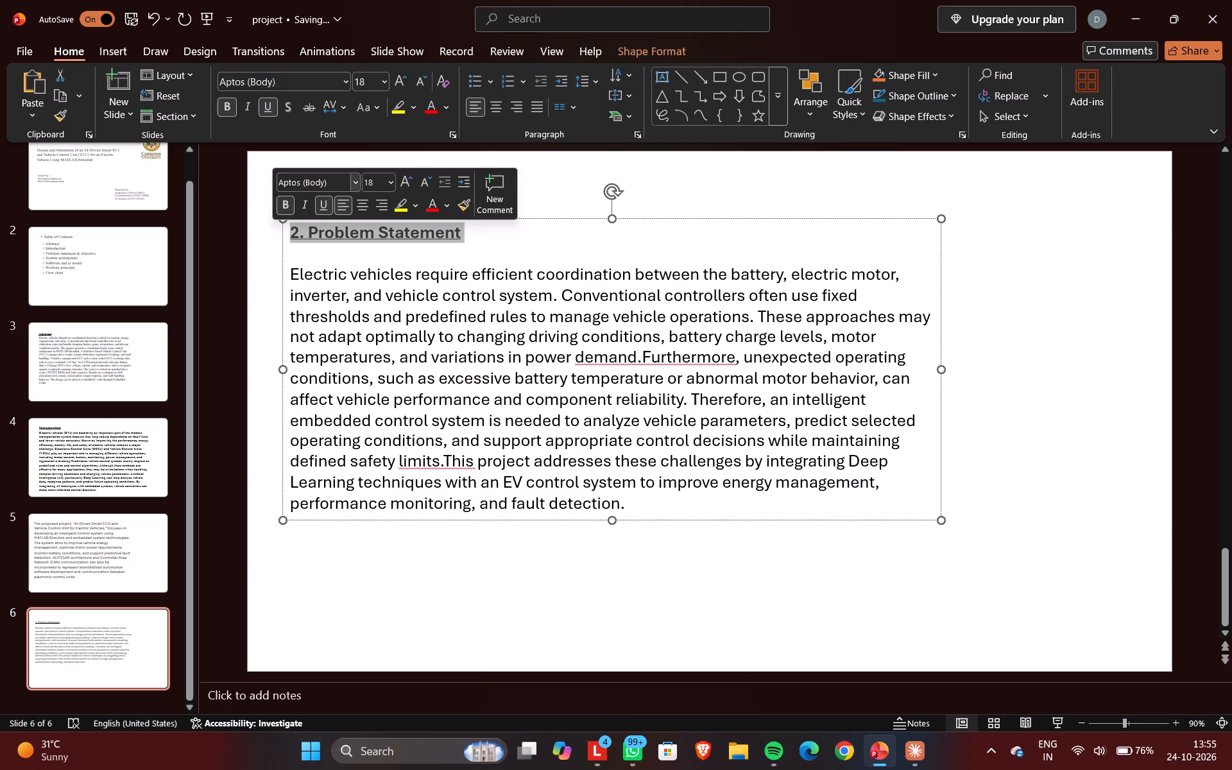
# Open the font choices for the selected "2. Problem Statement" heading.
pyautogui.click(354, 182)
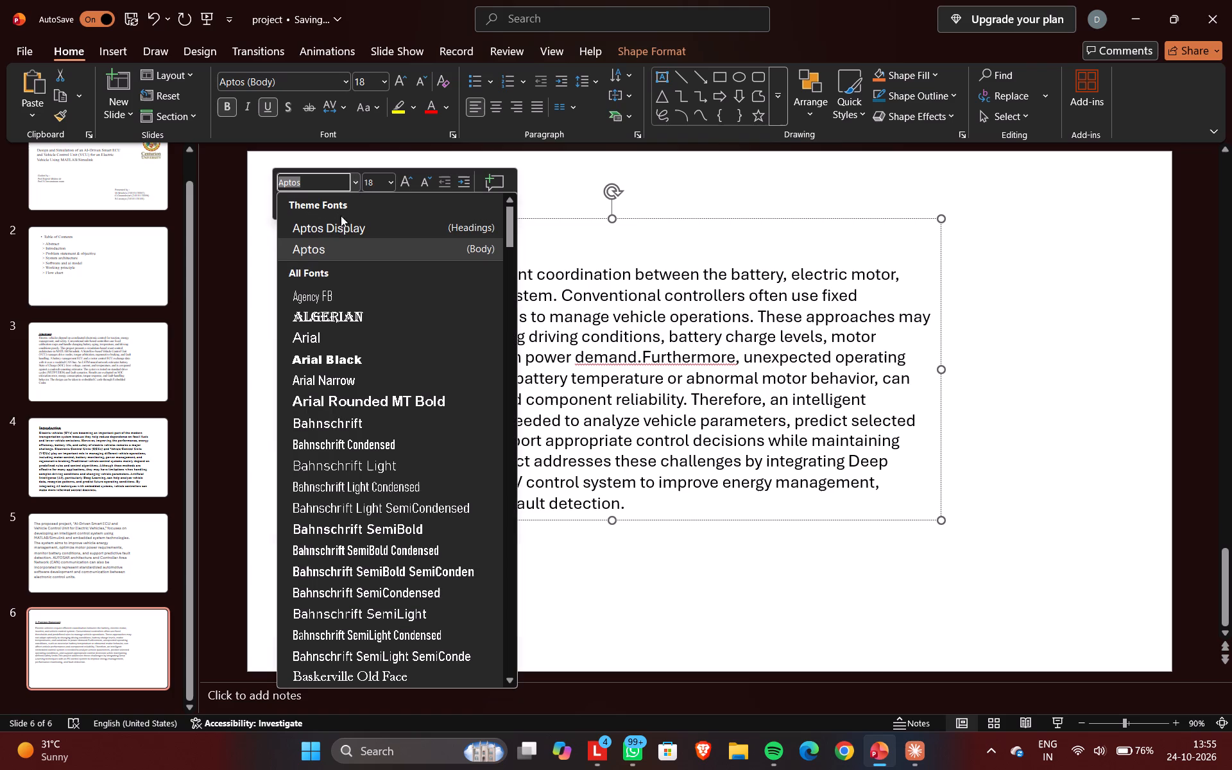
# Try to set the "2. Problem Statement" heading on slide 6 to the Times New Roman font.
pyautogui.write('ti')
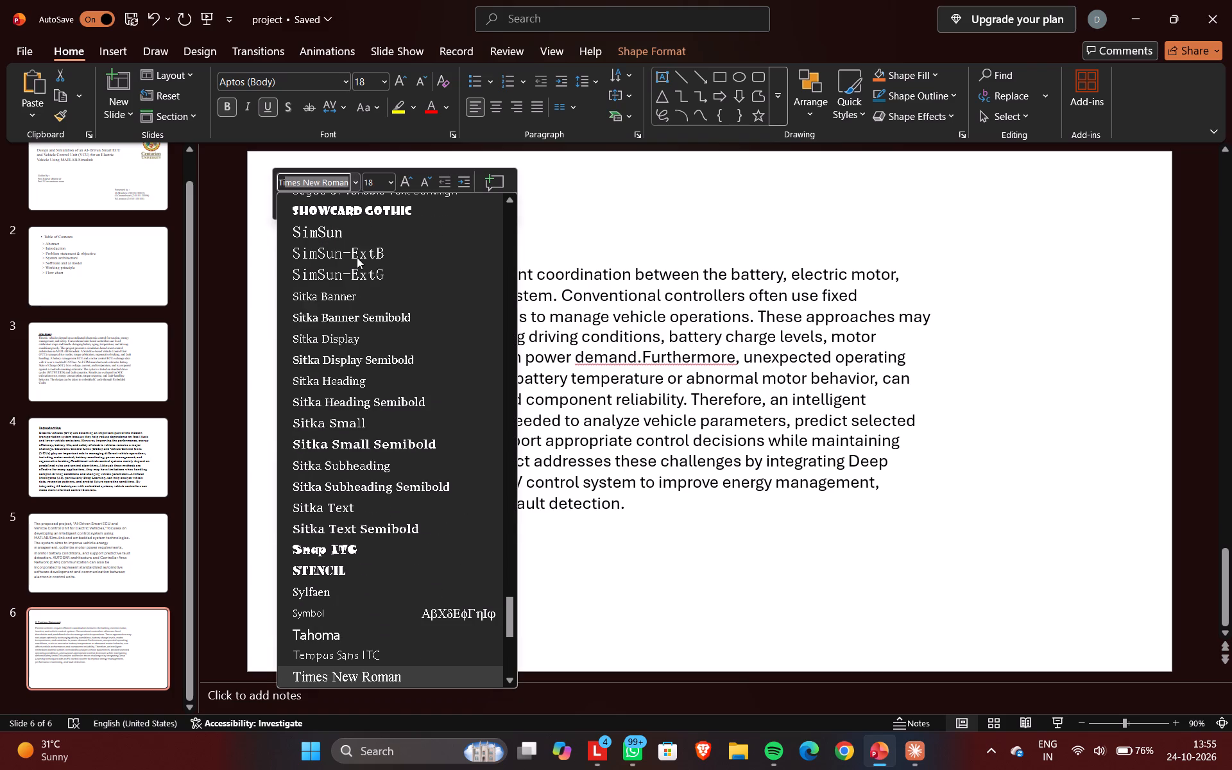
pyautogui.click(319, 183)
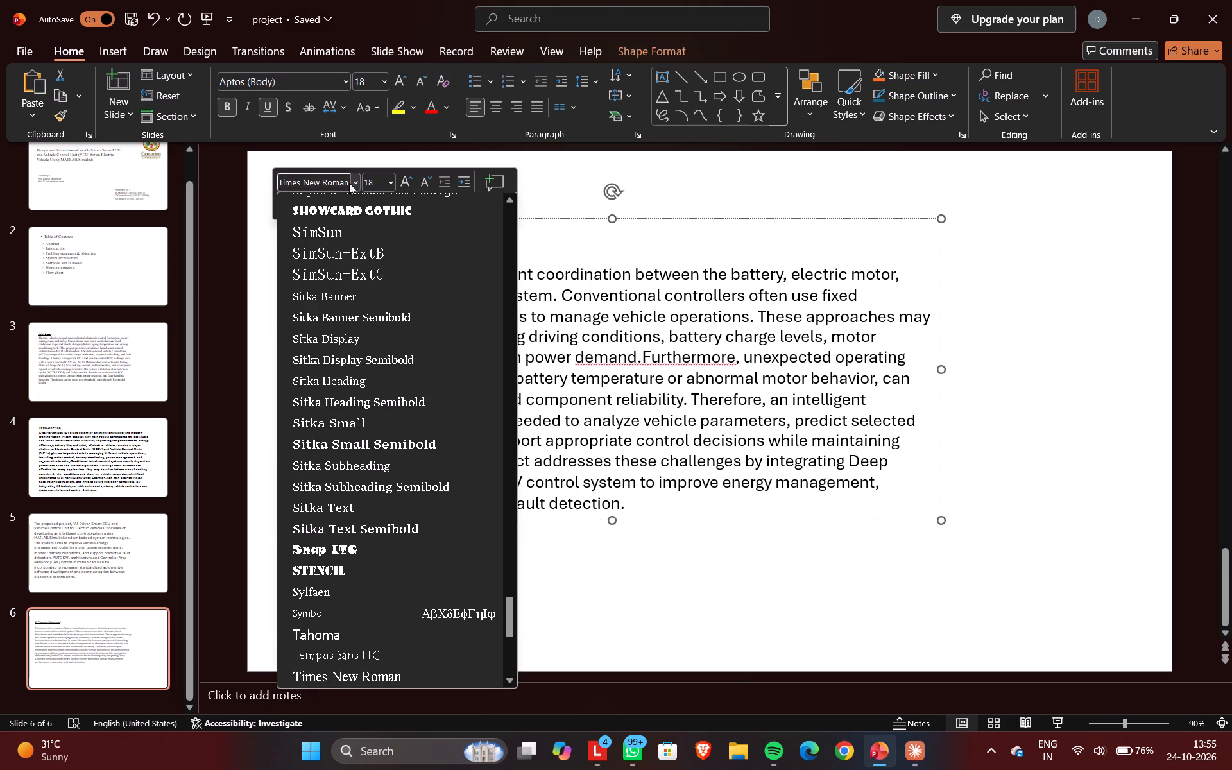
# Set the font size of the "2. Problem Statement" heading on slide 6 to 24.
pyautogui.click(379, 182)
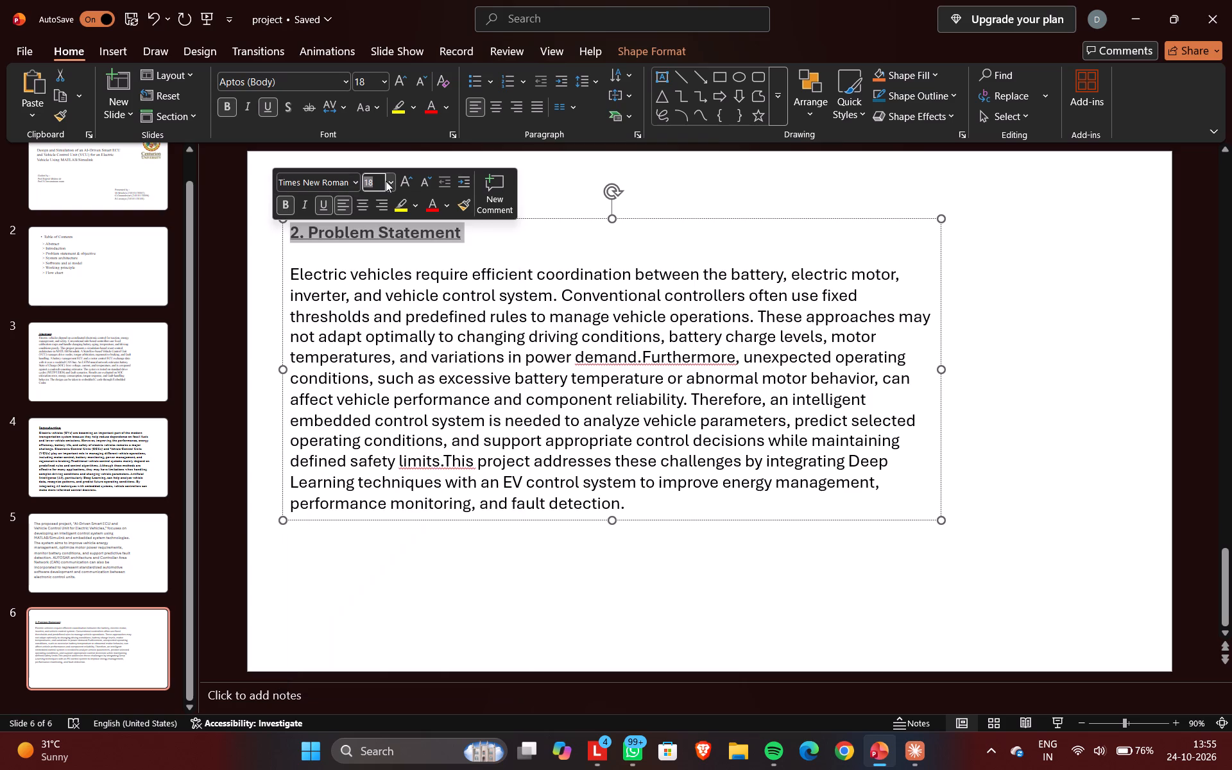
pyautogui.click(391, 182)
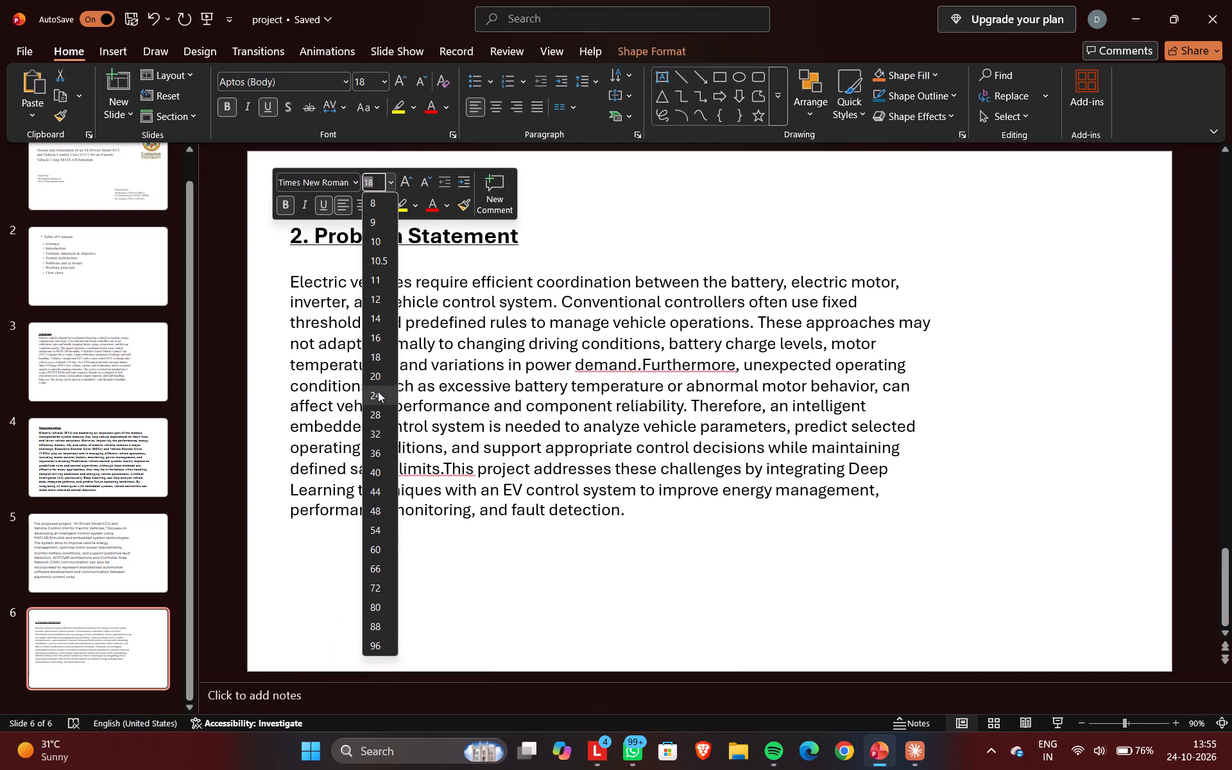
pyautogui.click(378, 391)
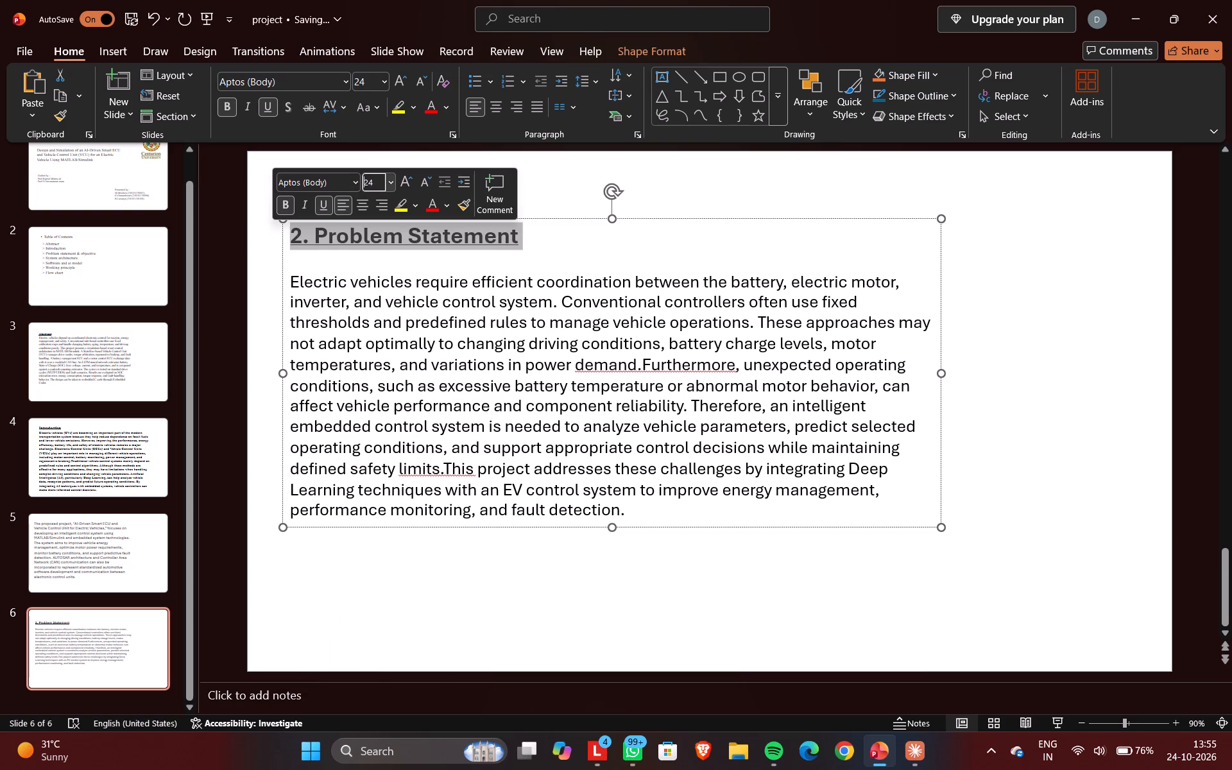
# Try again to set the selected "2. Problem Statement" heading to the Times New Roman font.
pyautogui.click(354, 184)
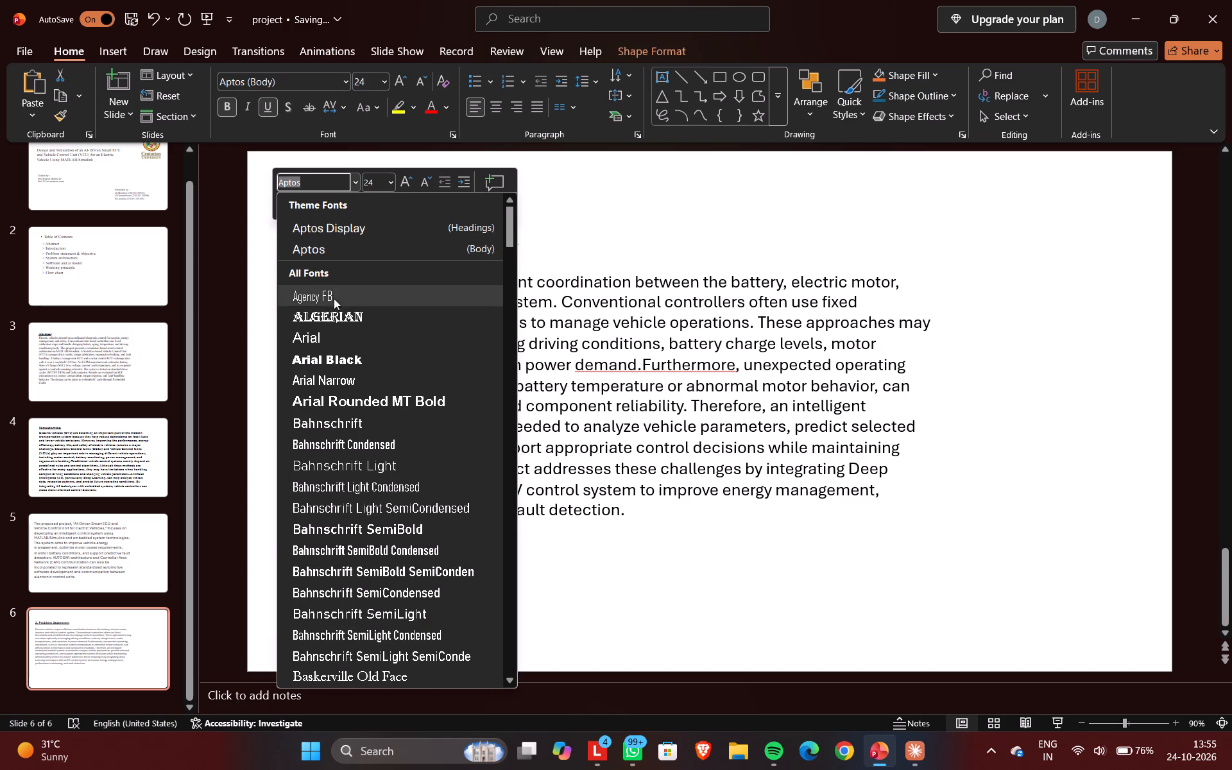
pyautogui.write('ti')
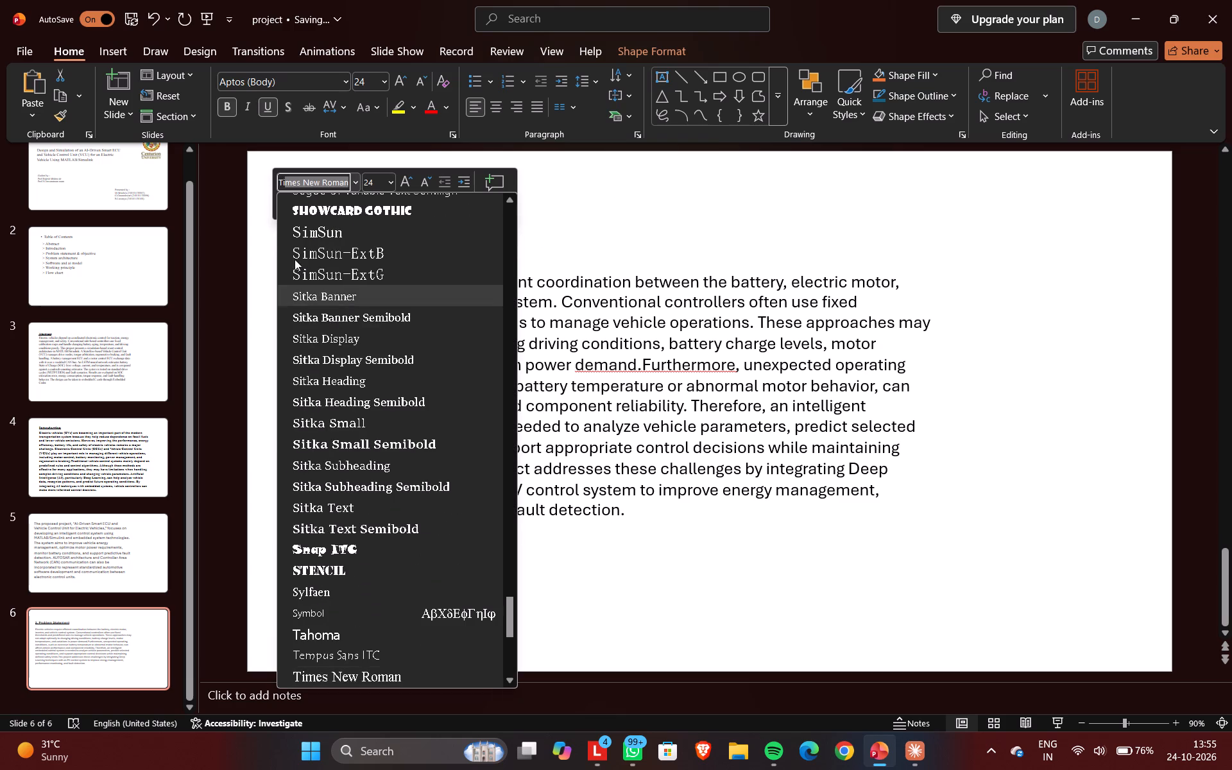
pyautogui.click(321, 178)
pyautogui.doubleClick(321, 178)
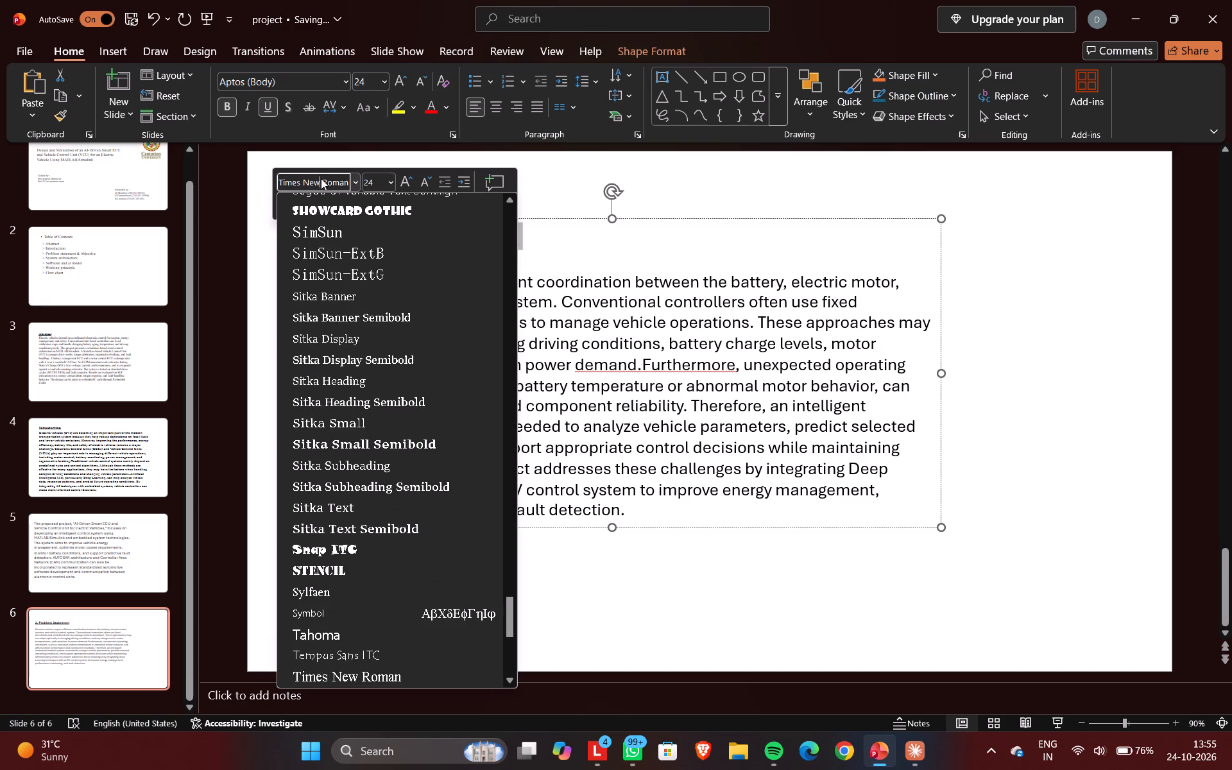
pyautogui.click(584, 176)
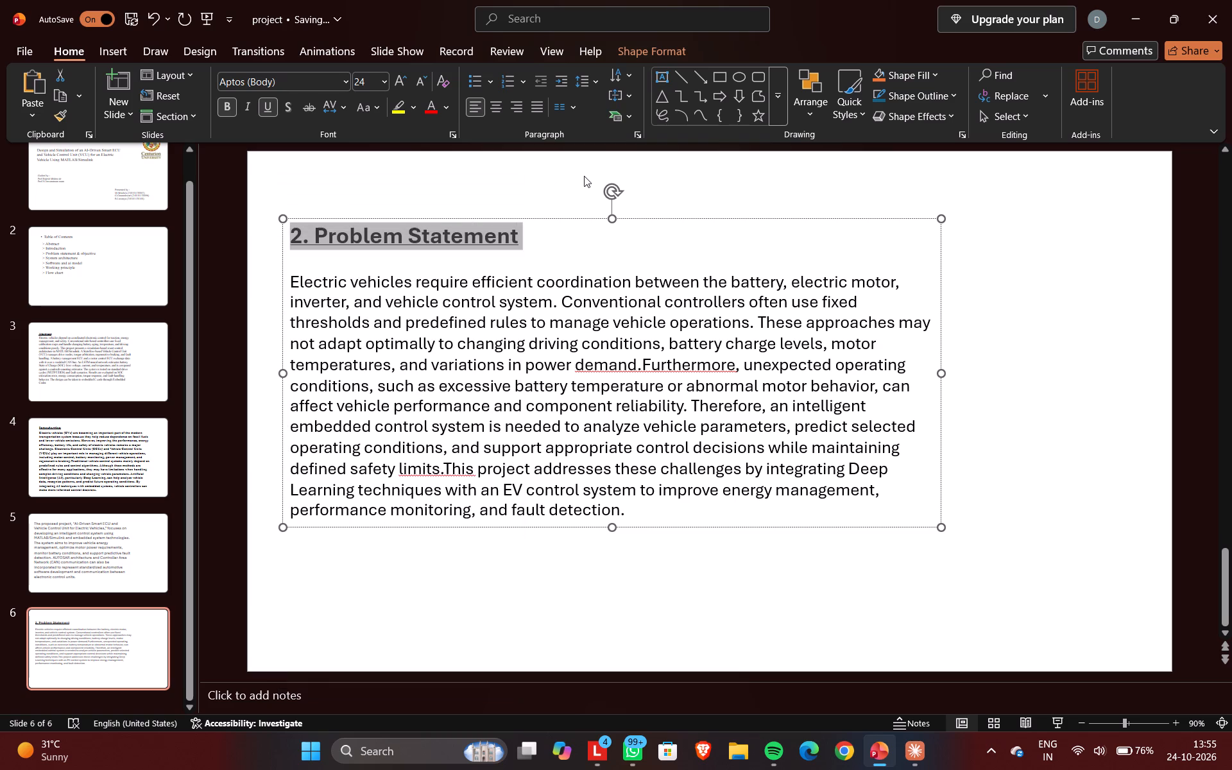
# Select the whole "2. Problem Statement" heading on slide 6 and change its font to Times New Roman.
pyautogui.click(400, 232)
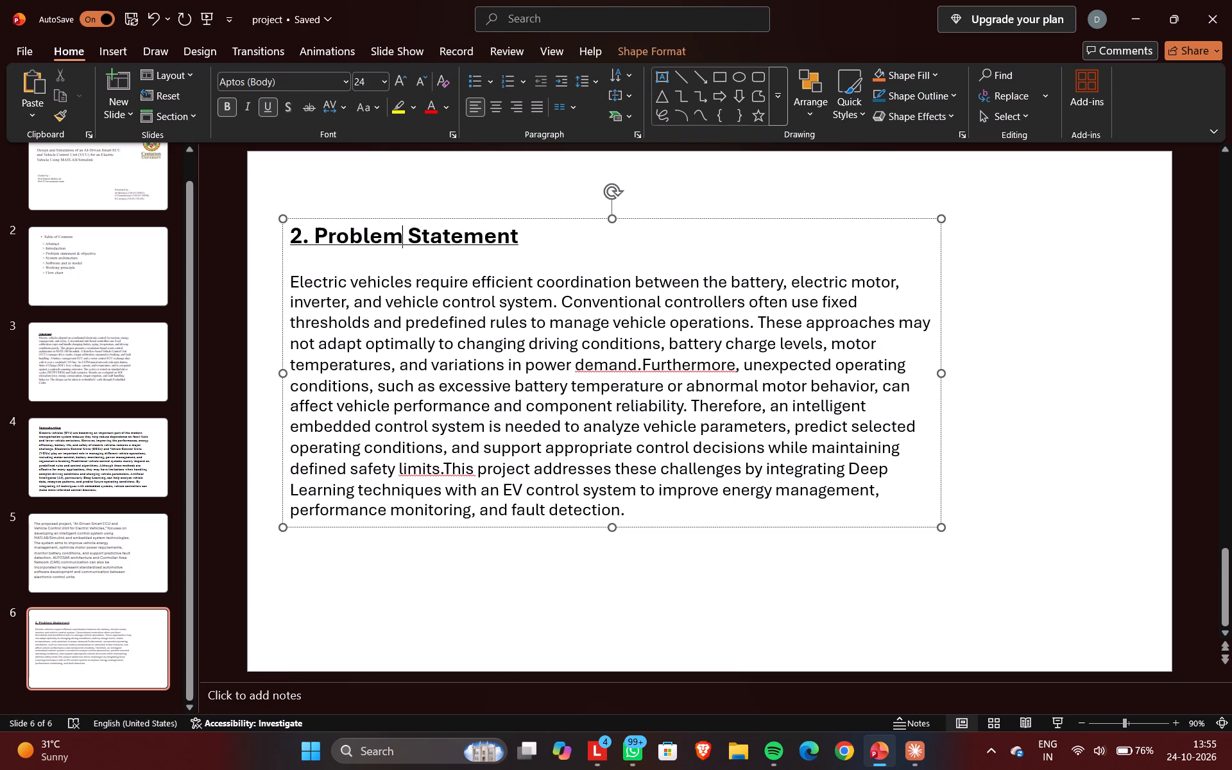
pyautogui.doubleClick(400, 232)
pyautogui.doubleClick(400, 232)
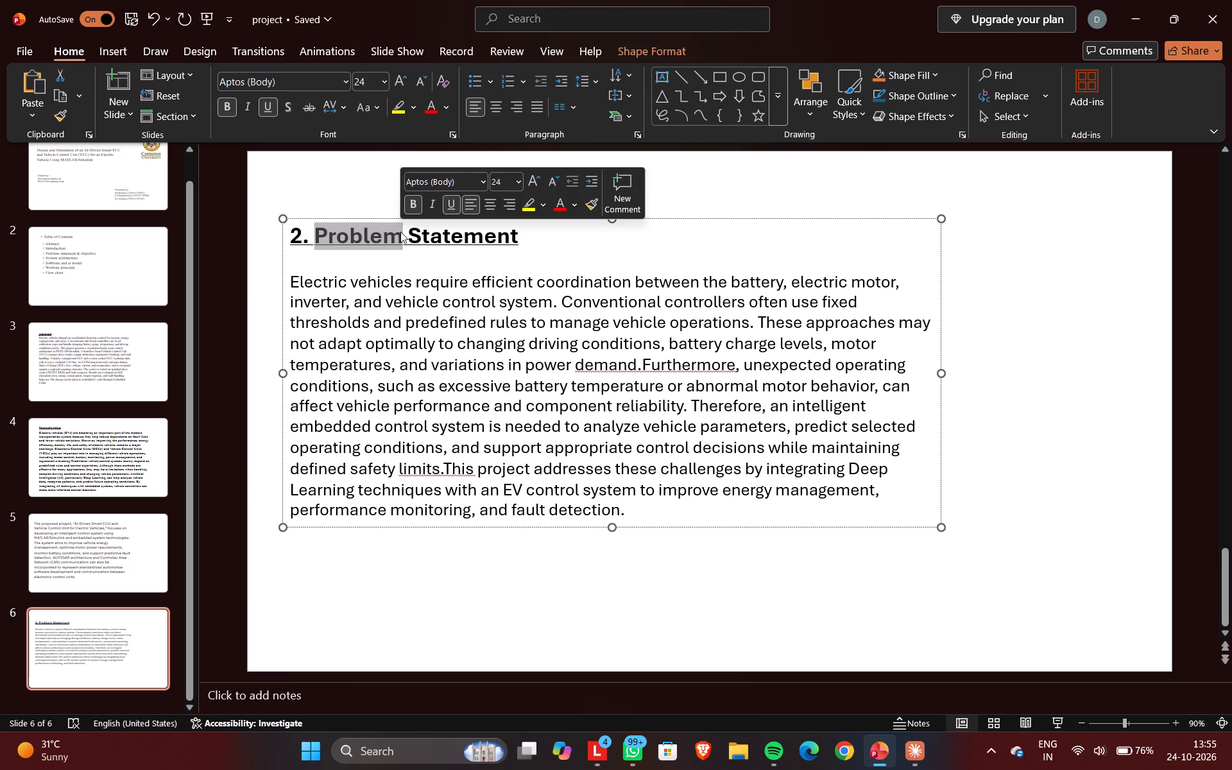
pyautogui.tripleClick(400, 232)
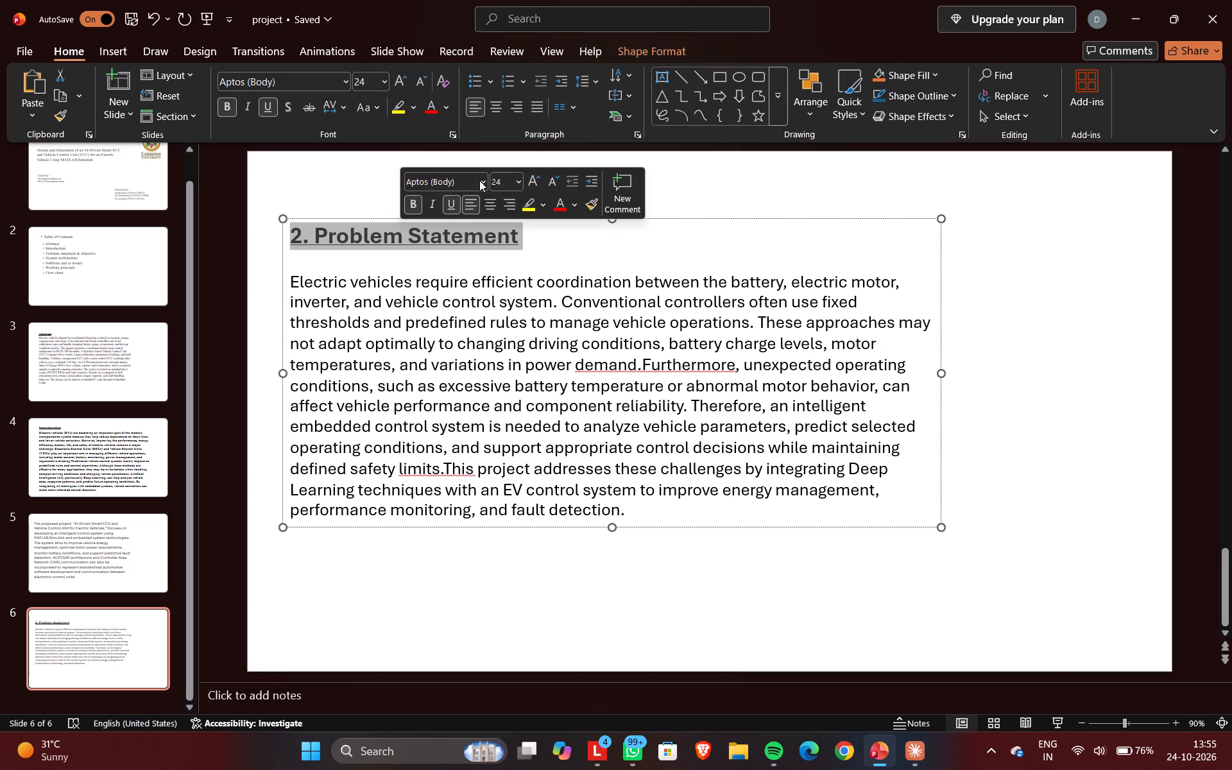
pyautogui.click(486, 184)
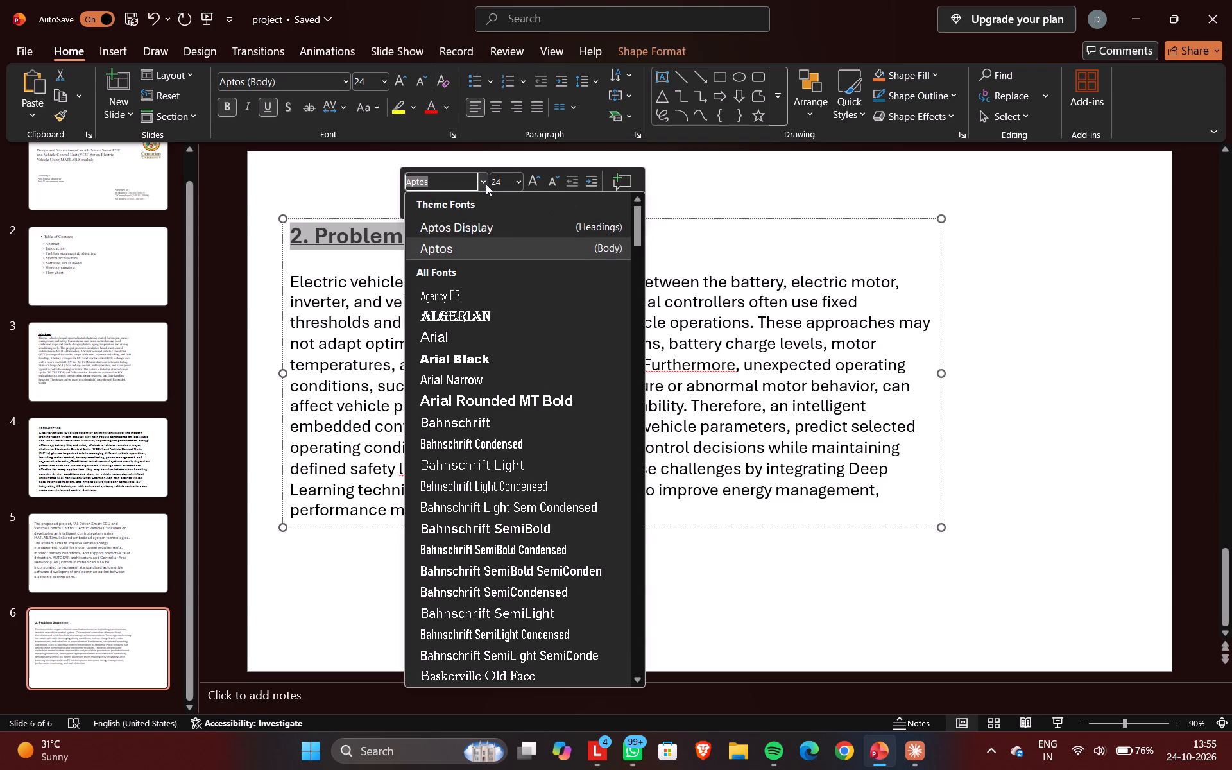
pyautogui.write('ti')
pyautogui.press('m')
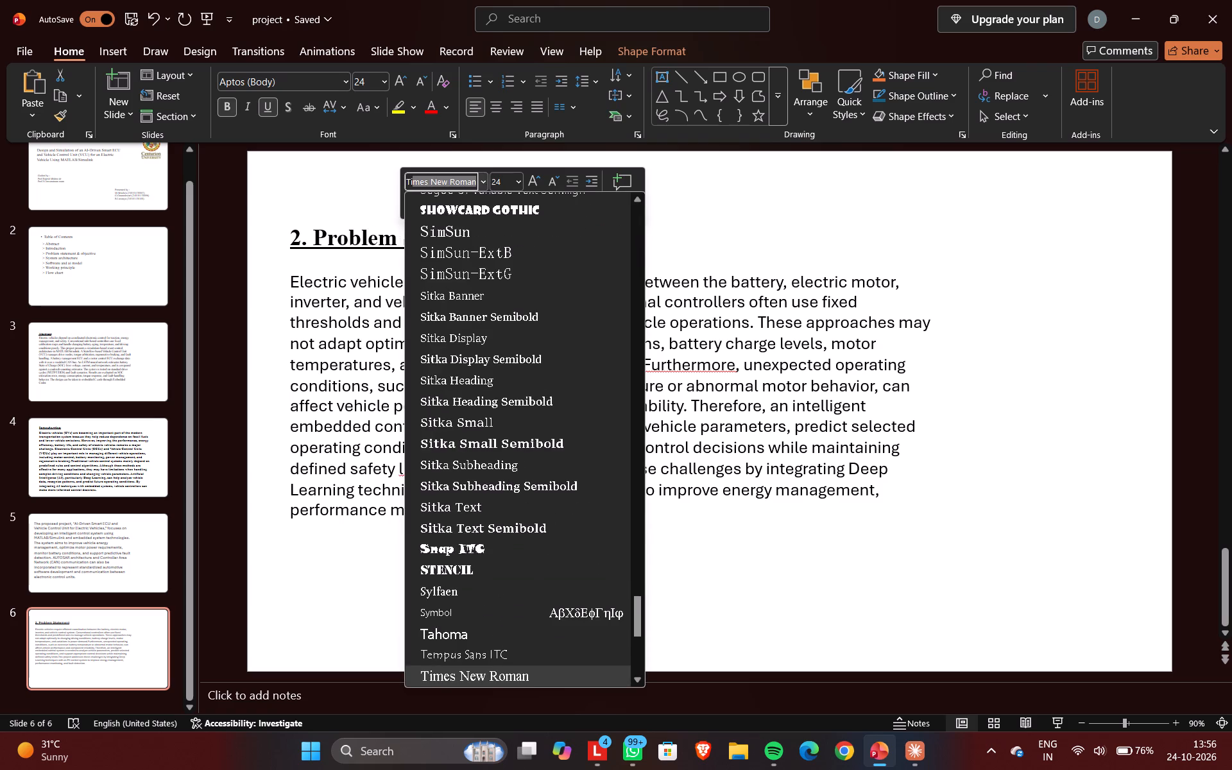
pyautogui.click(552, 672)
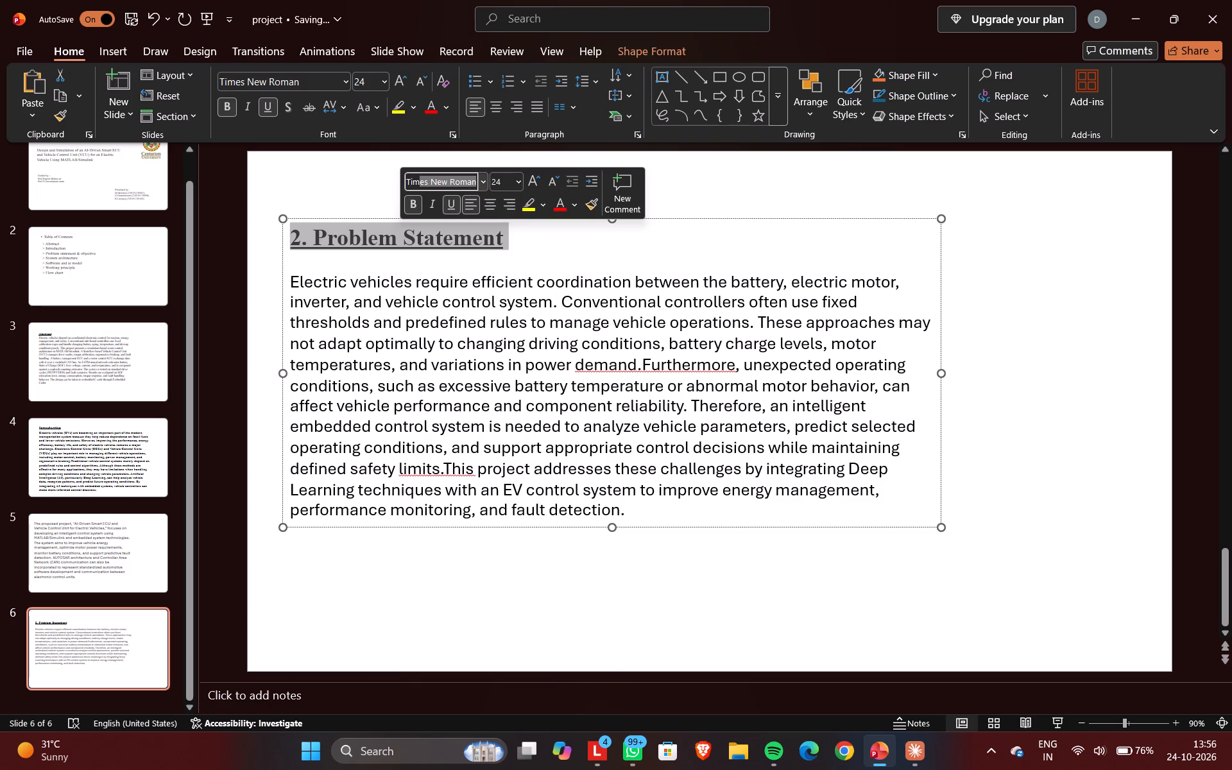
pyautogui.click(450, 594)
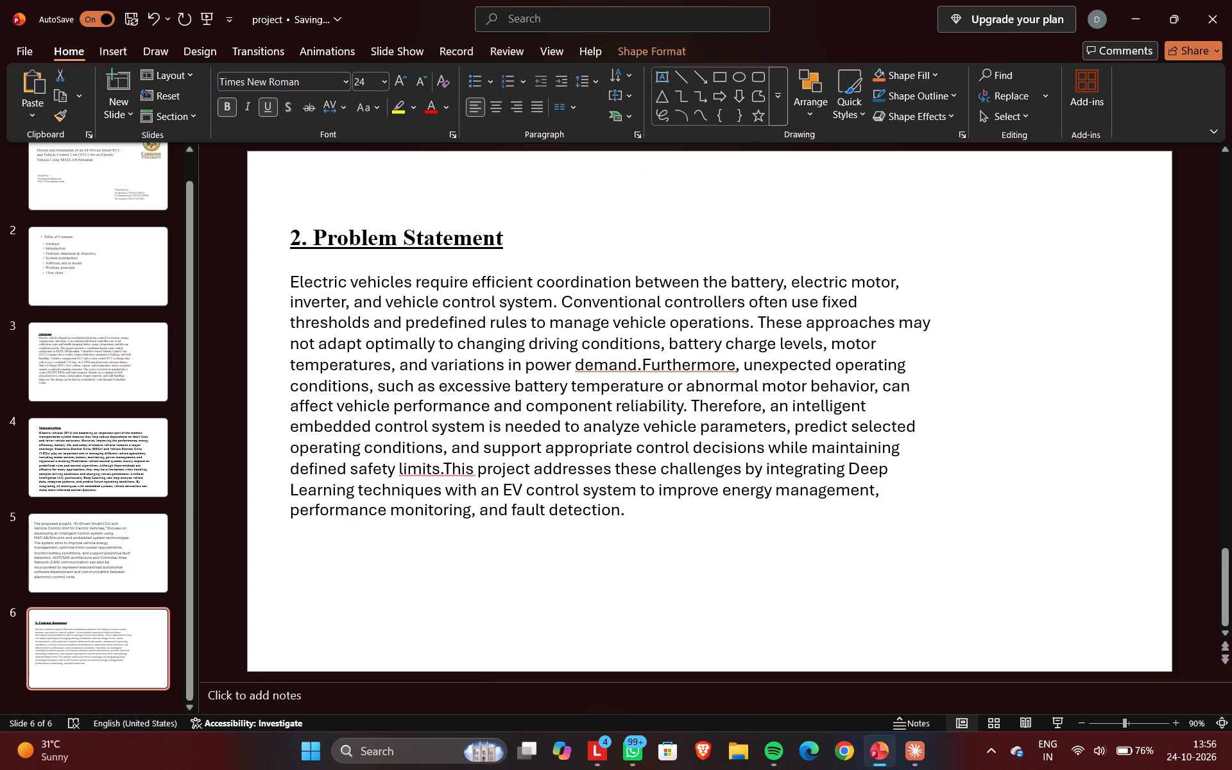
pyautogui.moveTo(507, 239); pyautogui.dragTo(280, 250)
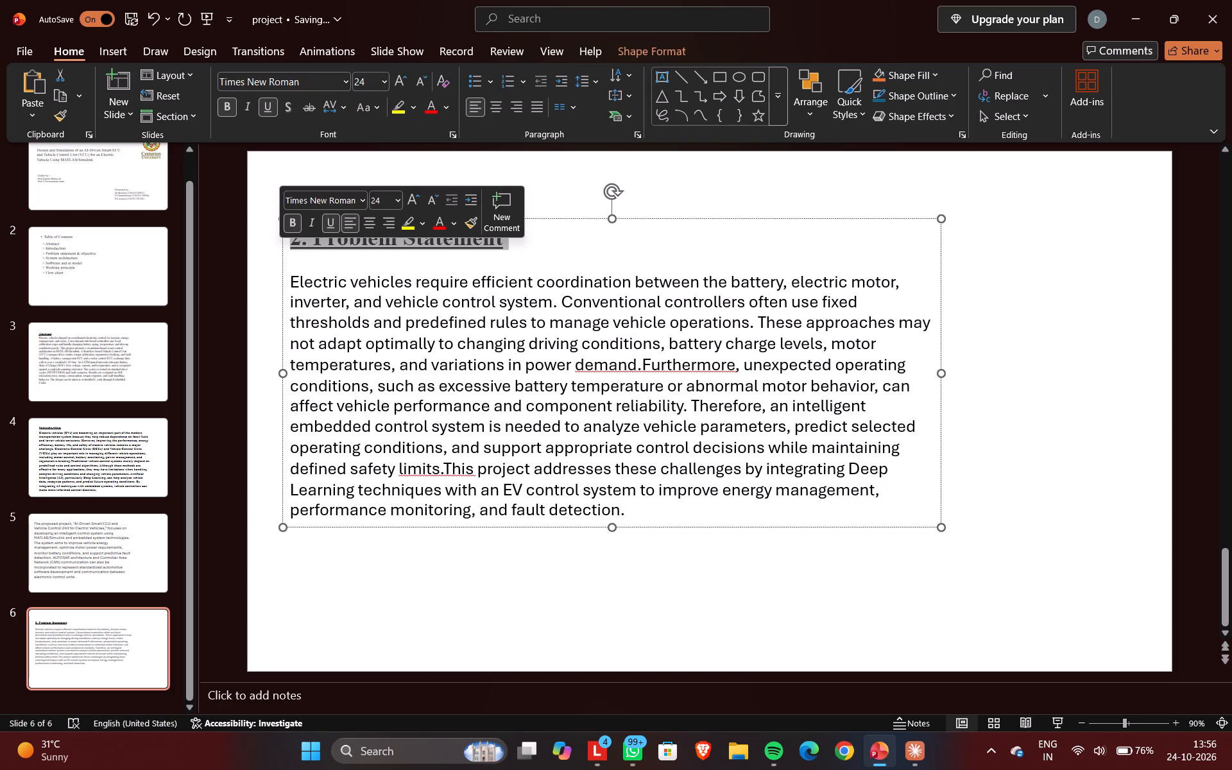
pyautogui.click(418, 660)
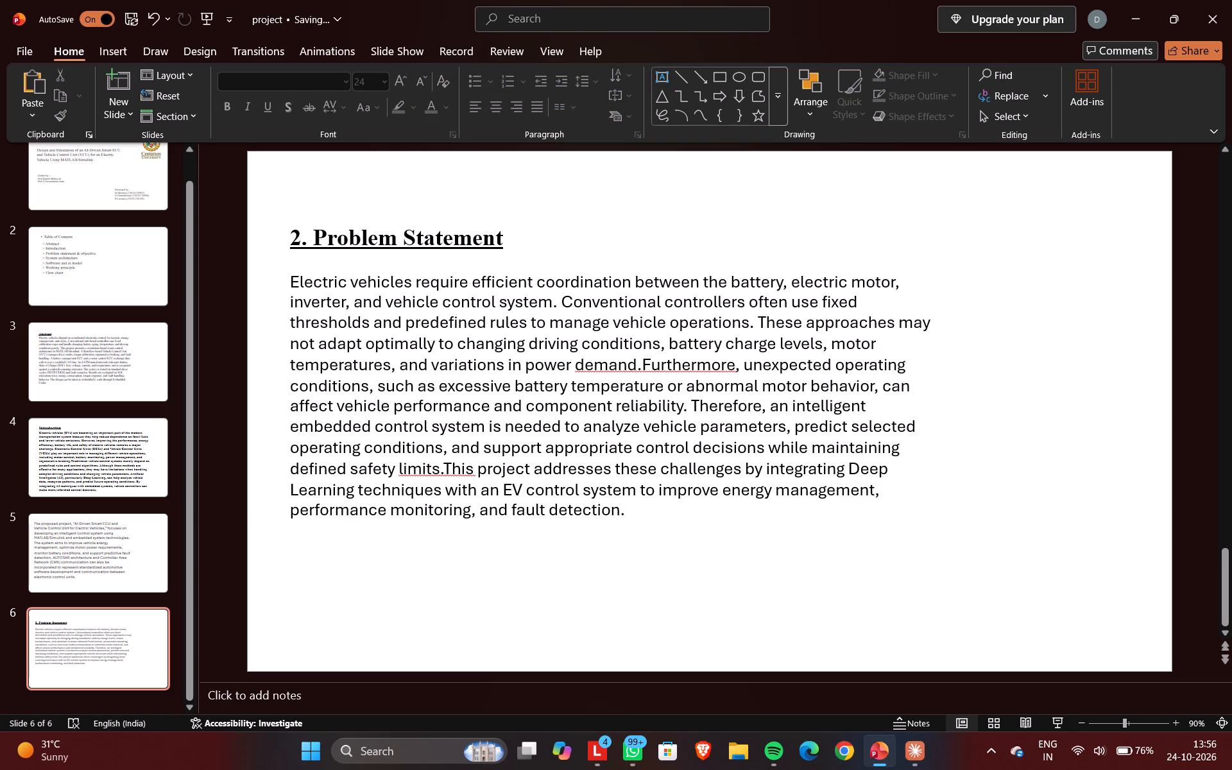
# Format the body paragraph under the Problem Statement heading in Times New Roman at size 24.
pyautogui.moveTo(627, 512); pyautogui.dragTo(277, 287)
pyautogui.click(357, 239)
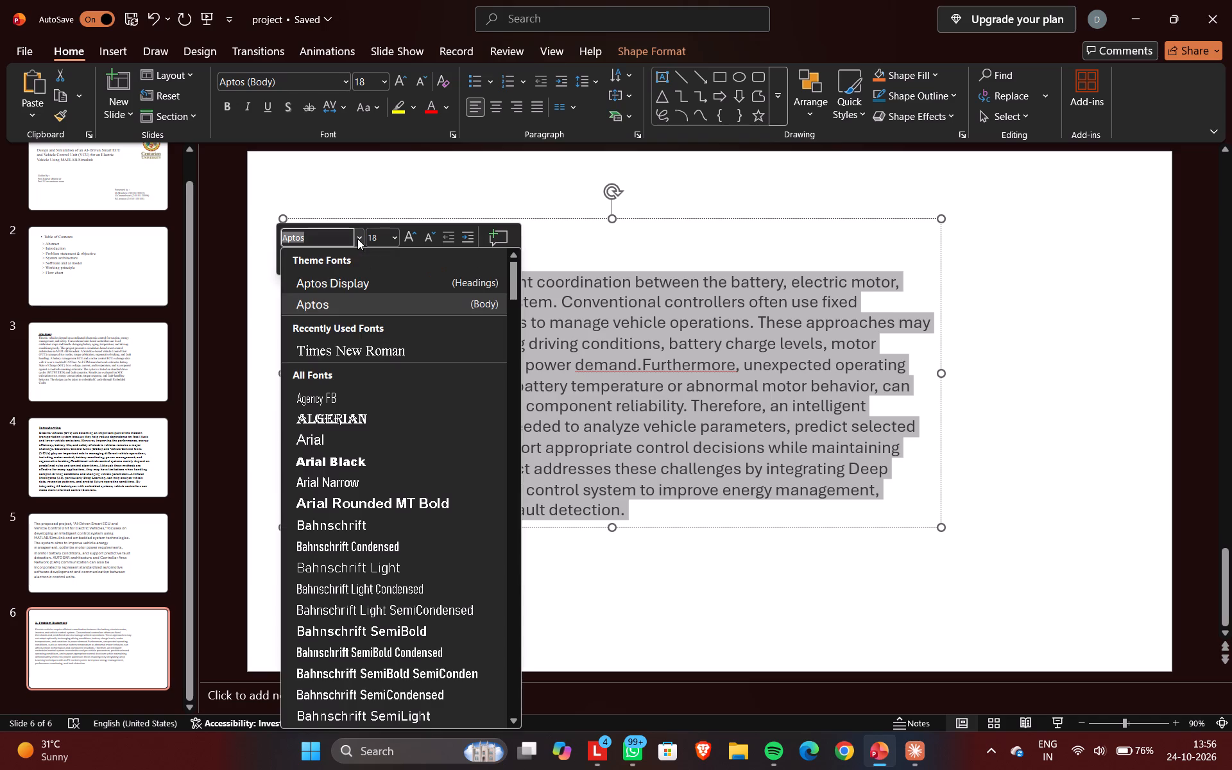
pyautogui.click(331, 350)
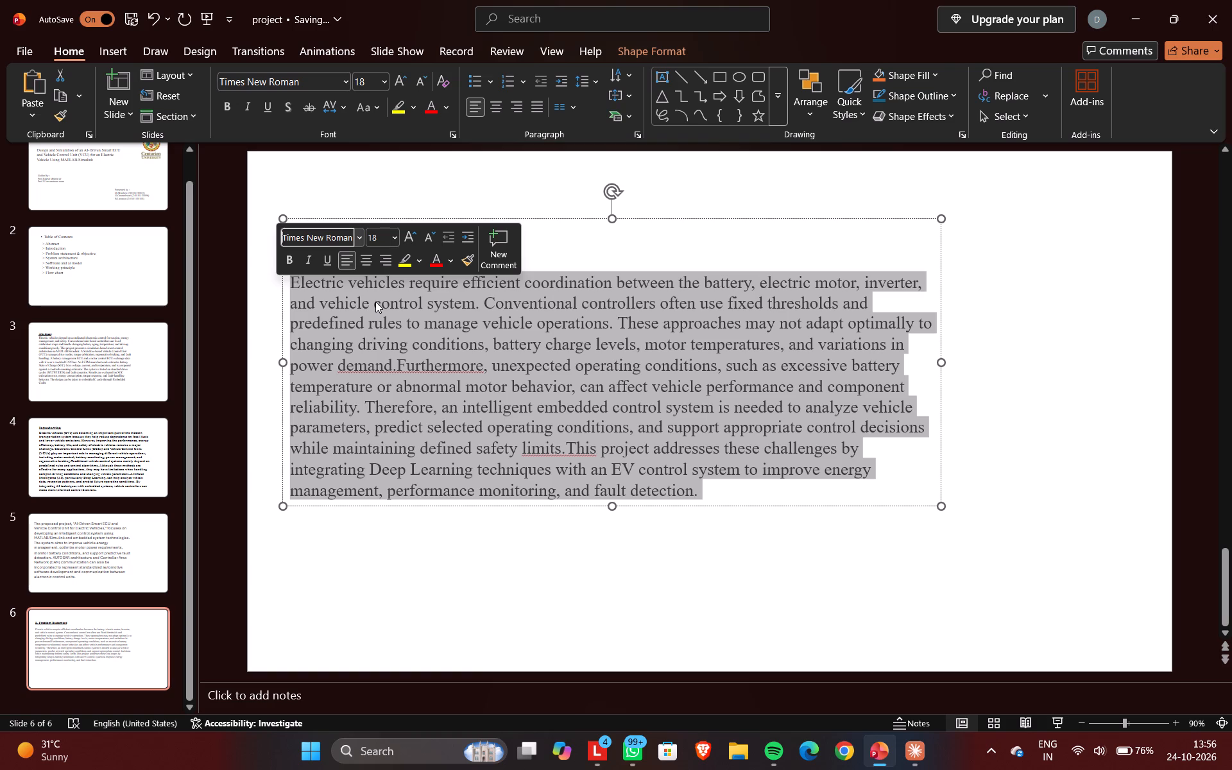
pyautogui.click(399, 242)
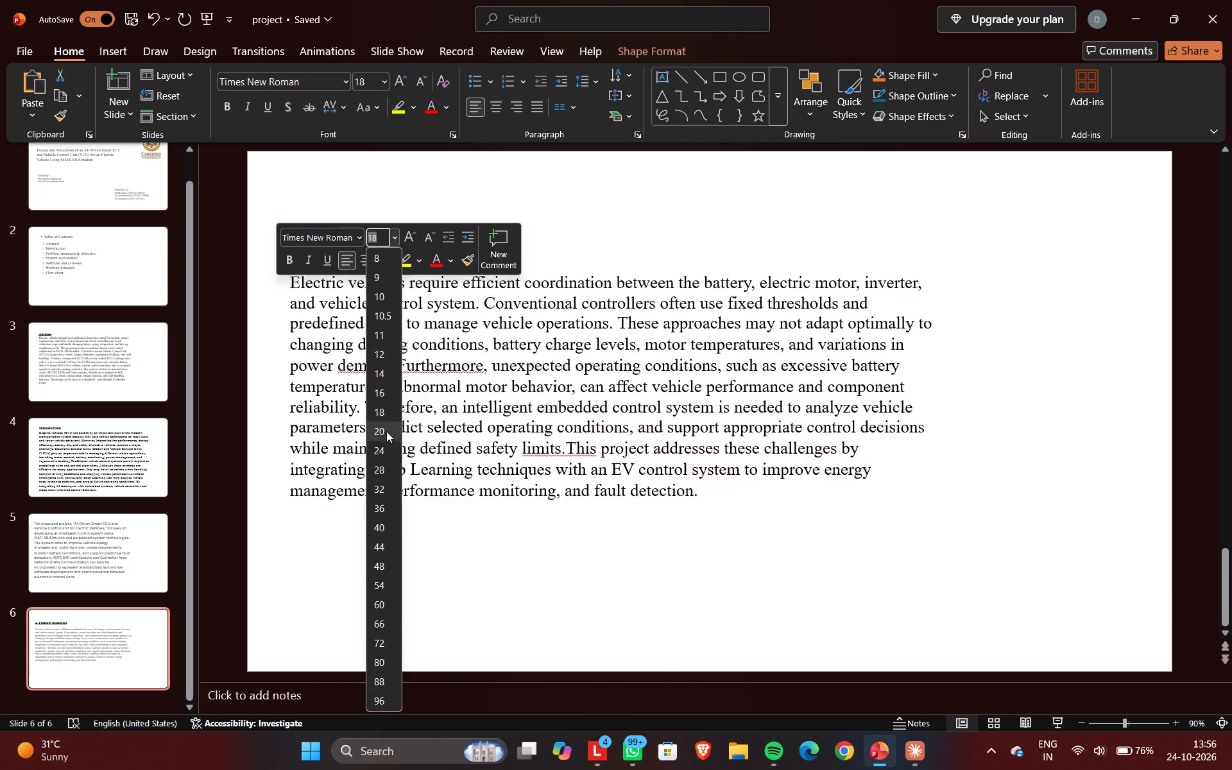
pyautogui.click(388, 454)
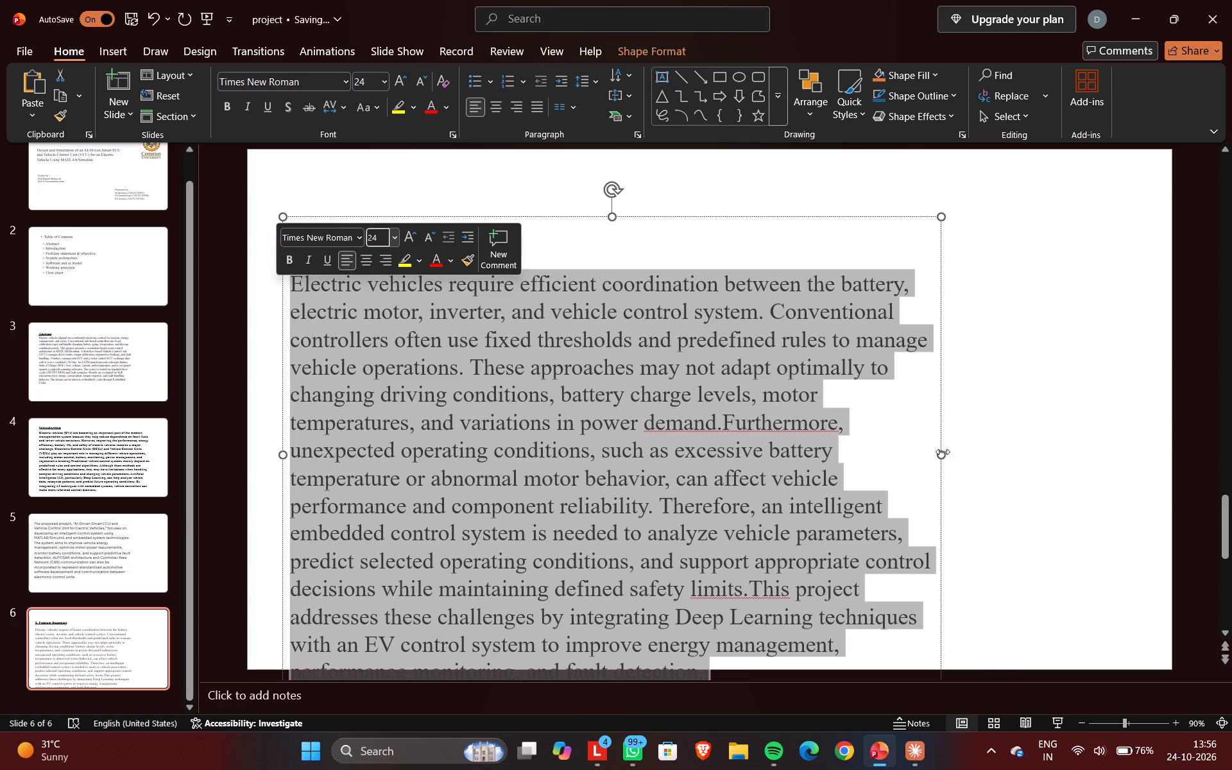
# Widen the Problem Statement text box on slide 6 and move it up so all its text fits within the slide.
pyautogui.moveTo(943, 452); pyautogui.dragTo(1029, 409)
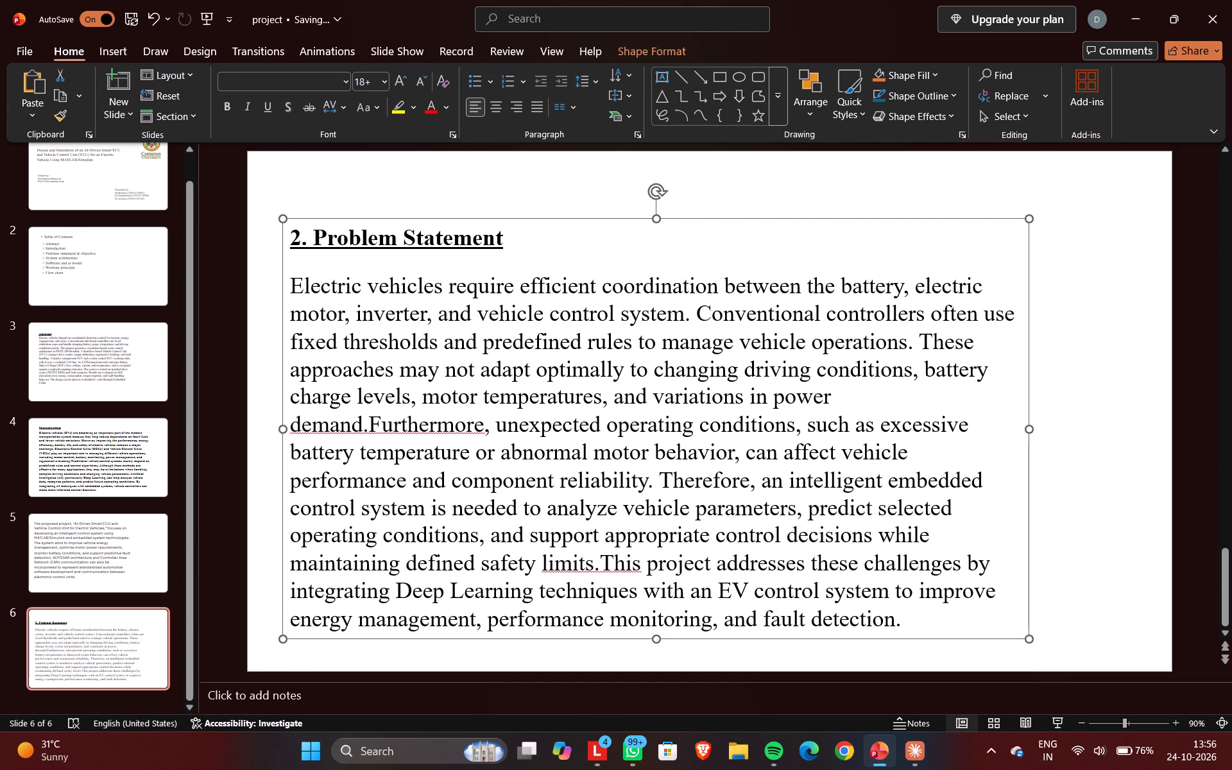
pyautogui.moveTo(978, 218); pyautogui.dragTo(970, 189)
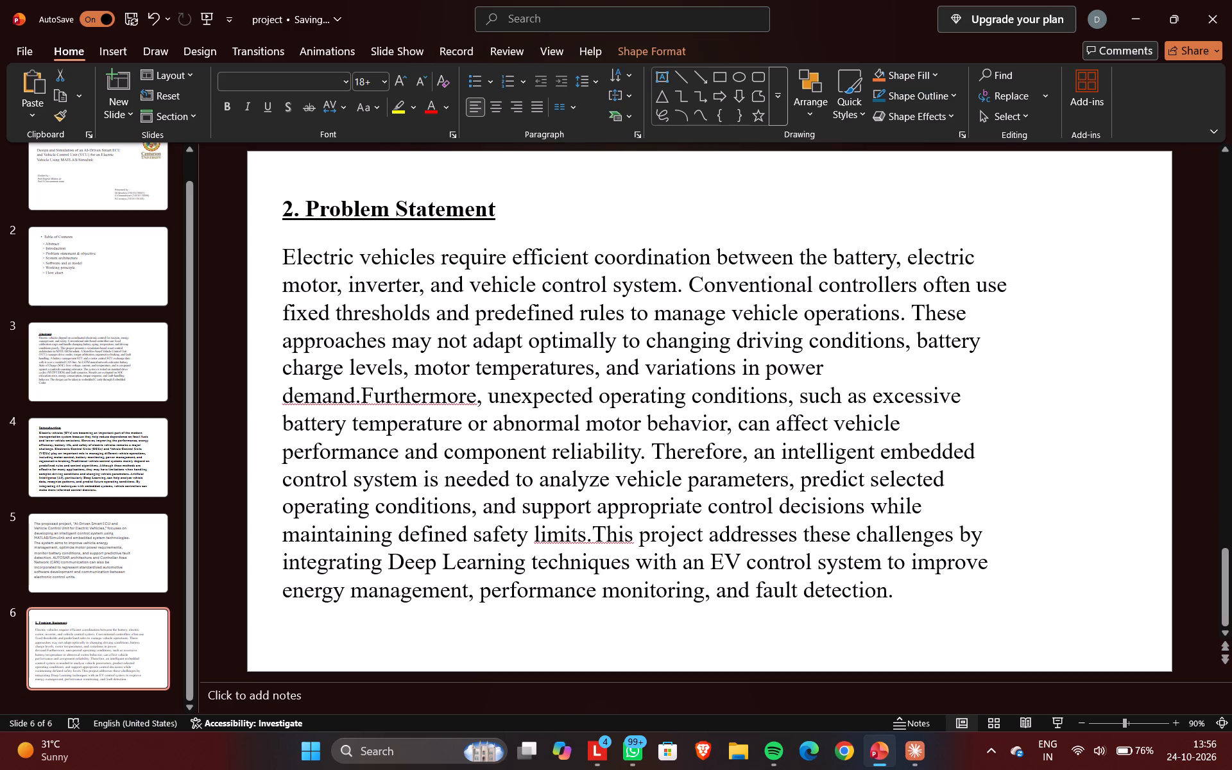
pyautogui.moveTo(970, 189); pyautogui.dragTo(976, 189)
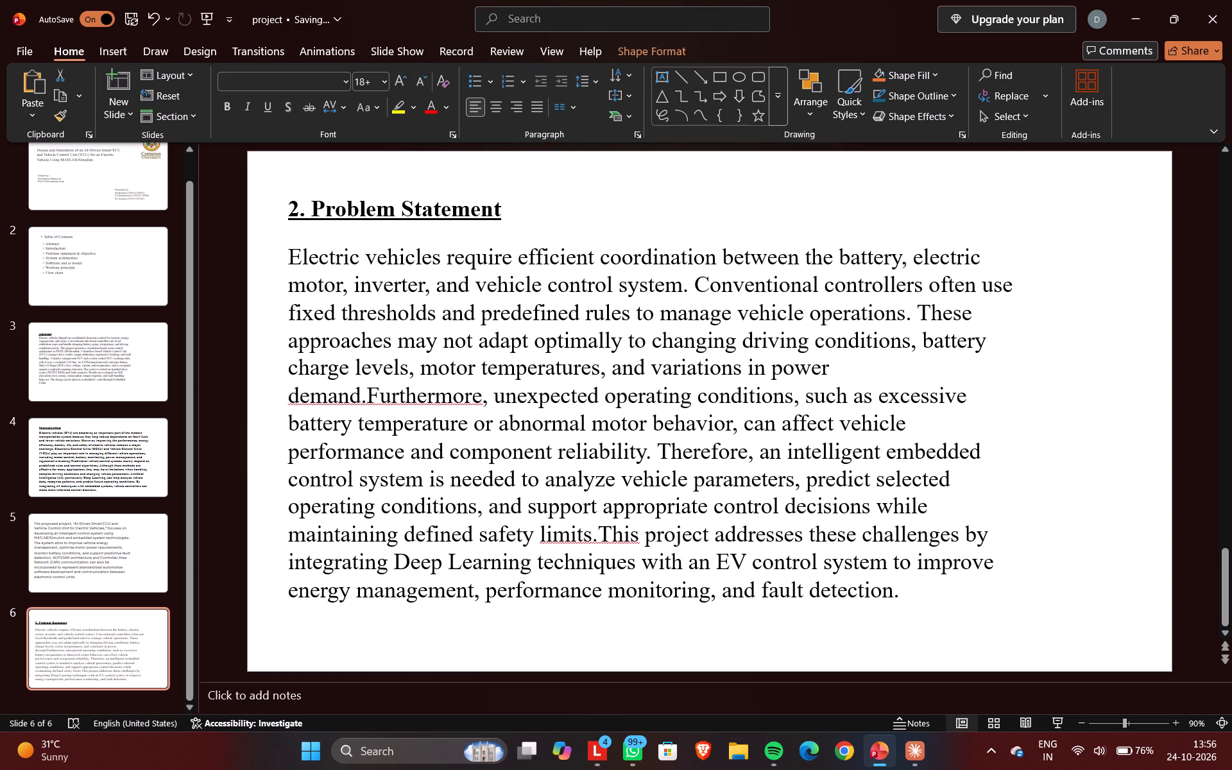
pyautogui.moveTo(976, 189); pyautogui.dragTo(976, 191)
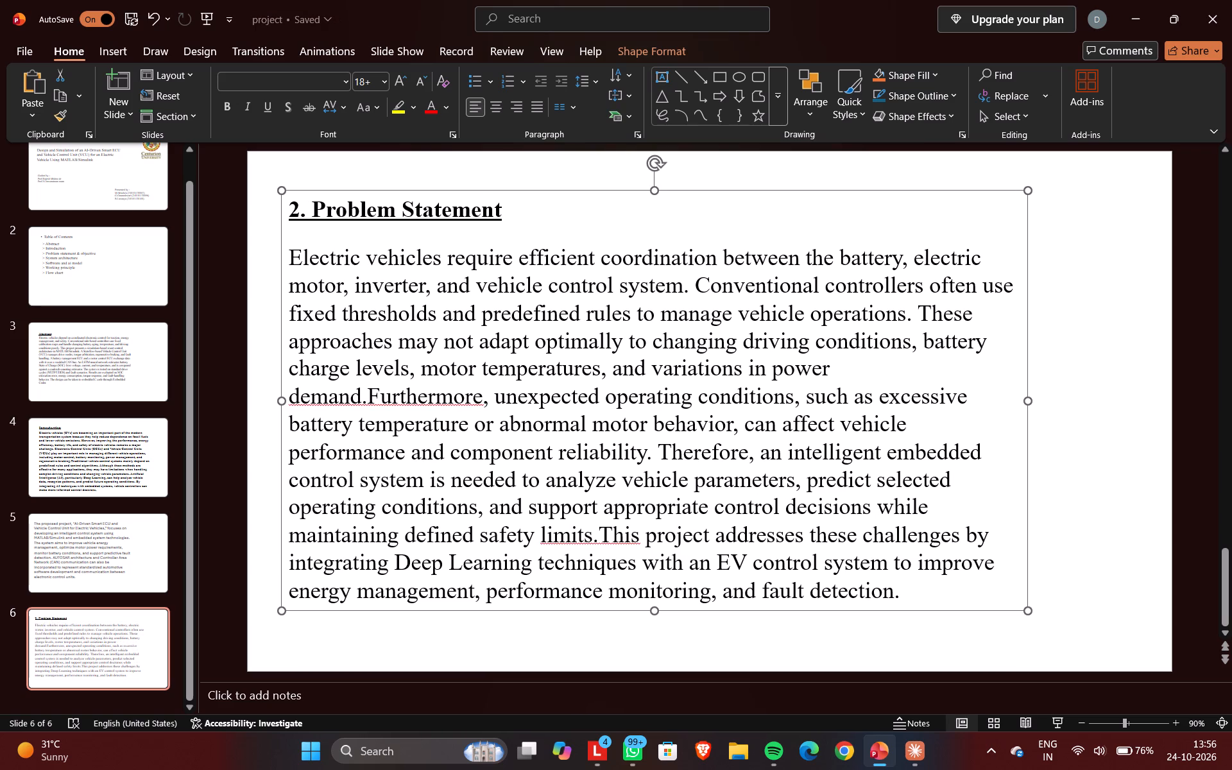
# Shift the text box on slide 5 slightly to the right and down.
pyautogui.click(162, 569)
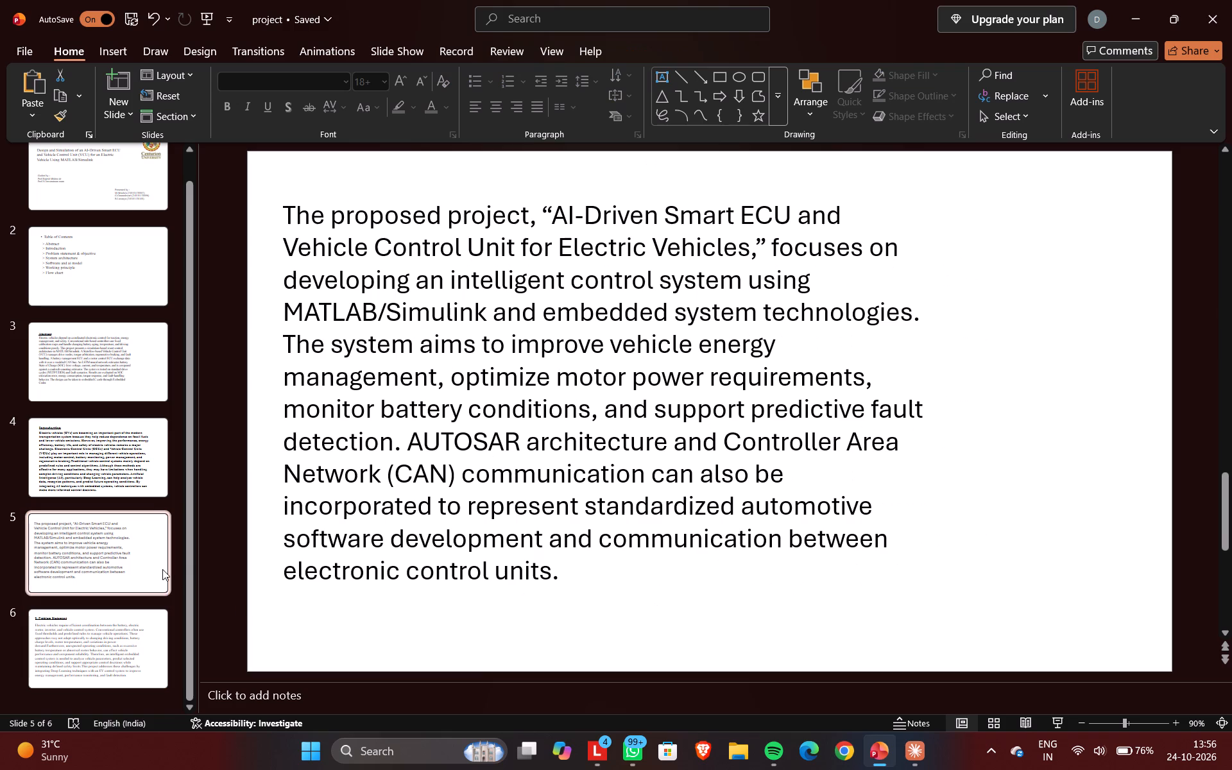
pyautogui.click(464, 467)
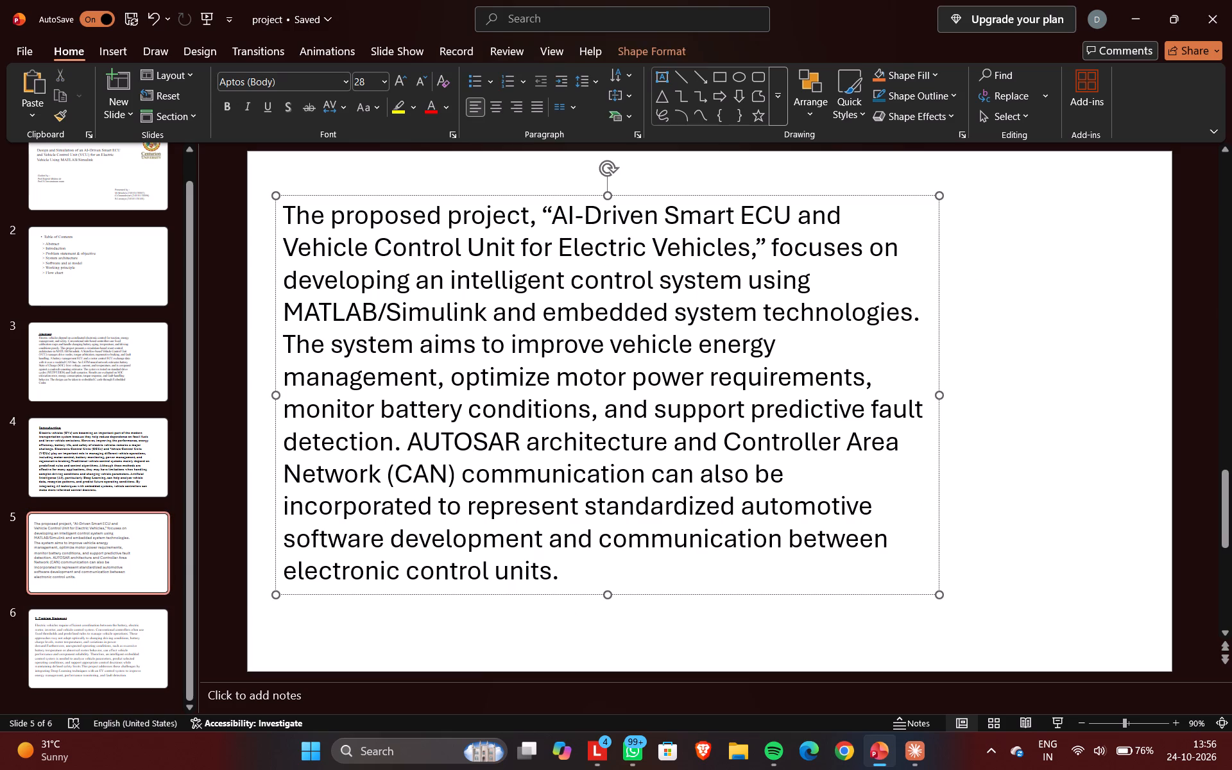
pyautogui.moveTo(527, 591); pyautogui.dragTo(544, 592)
pyautogui.moveTo(544, 592); pyautogui.dragTo(556, 595)
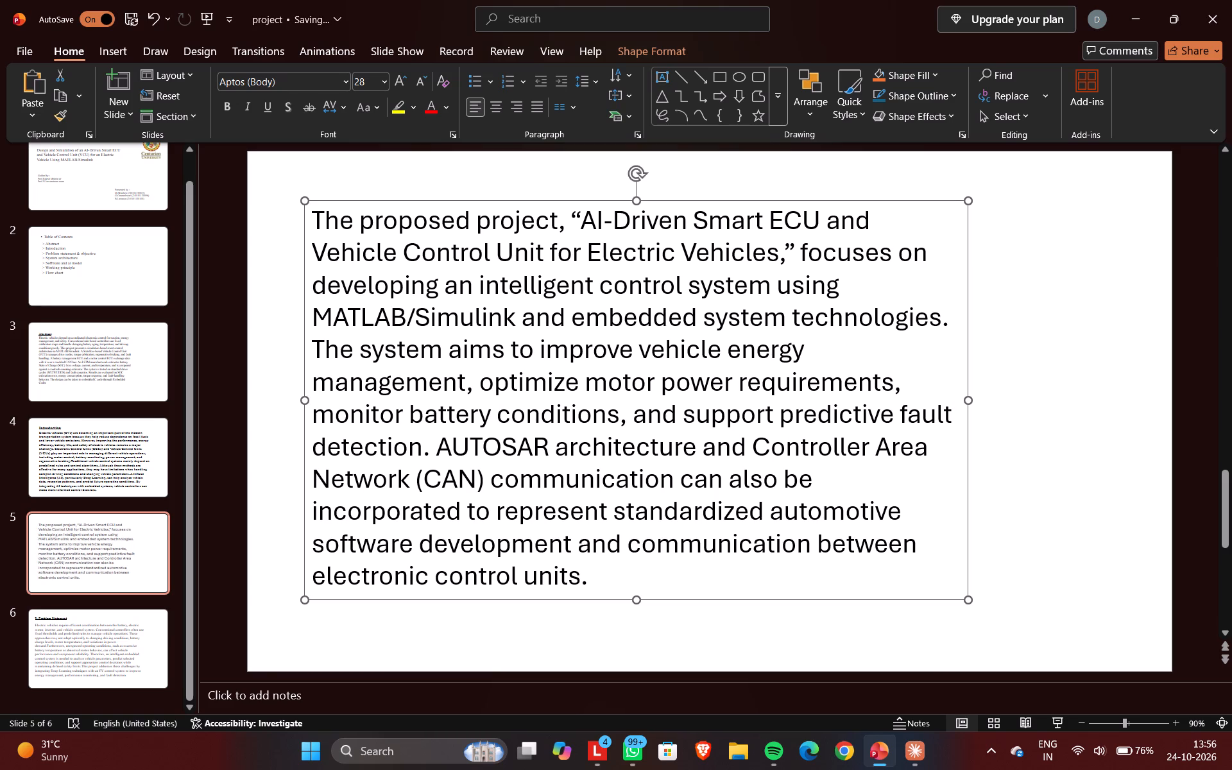
# Add a new slide with the Blank layout after slide 6.
pyautogui.click(133, 640)
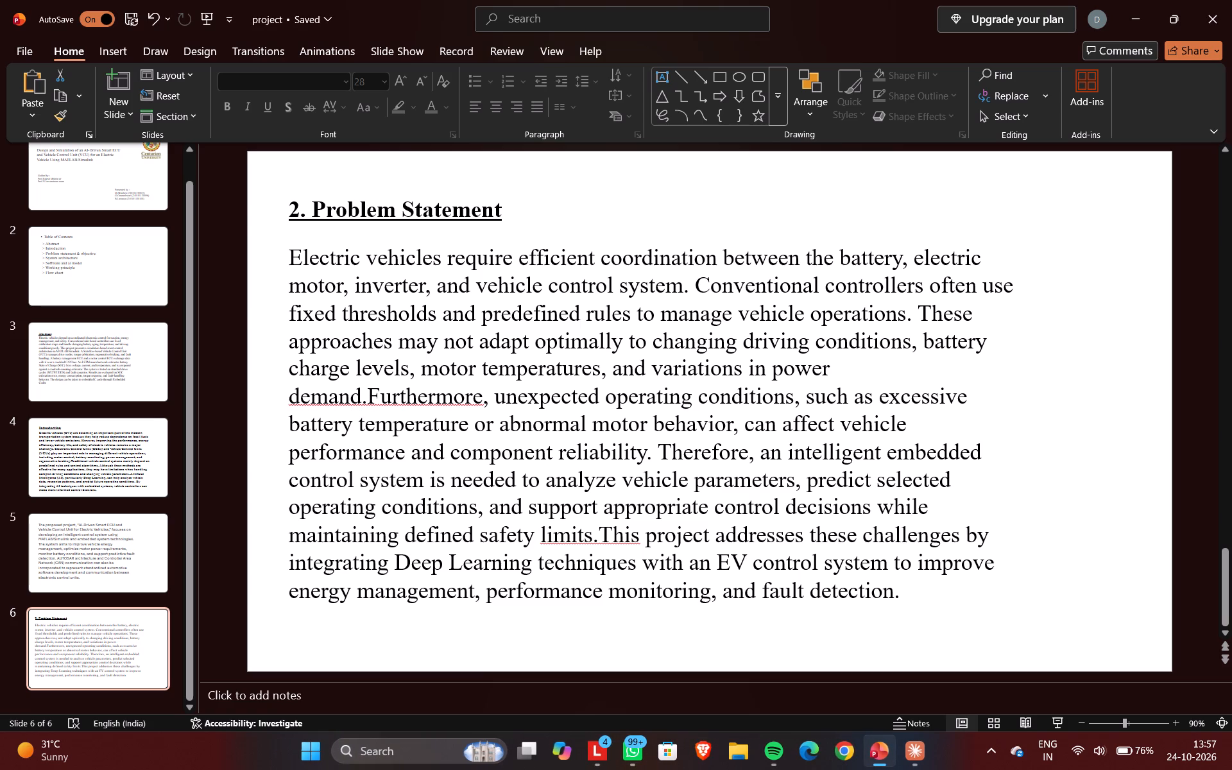
pyautogui.scroll(-5, 108, 563)
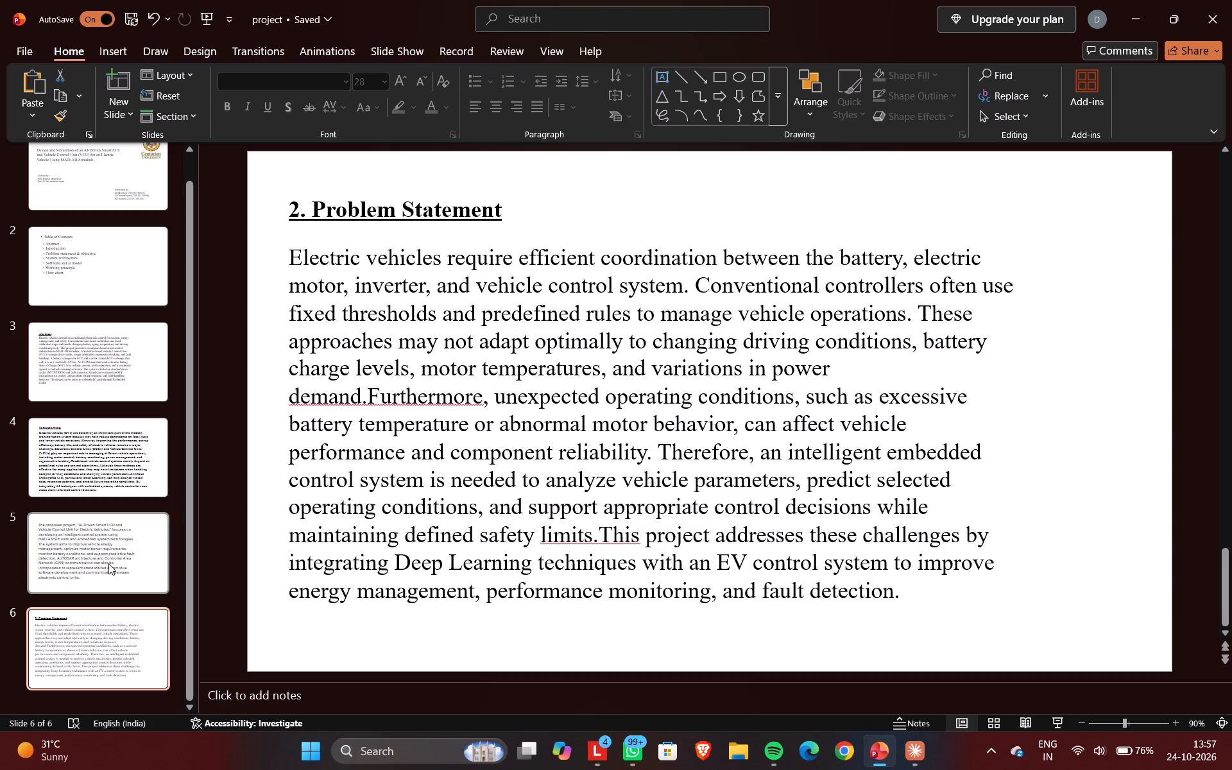
pyautogui.click(120, 121)
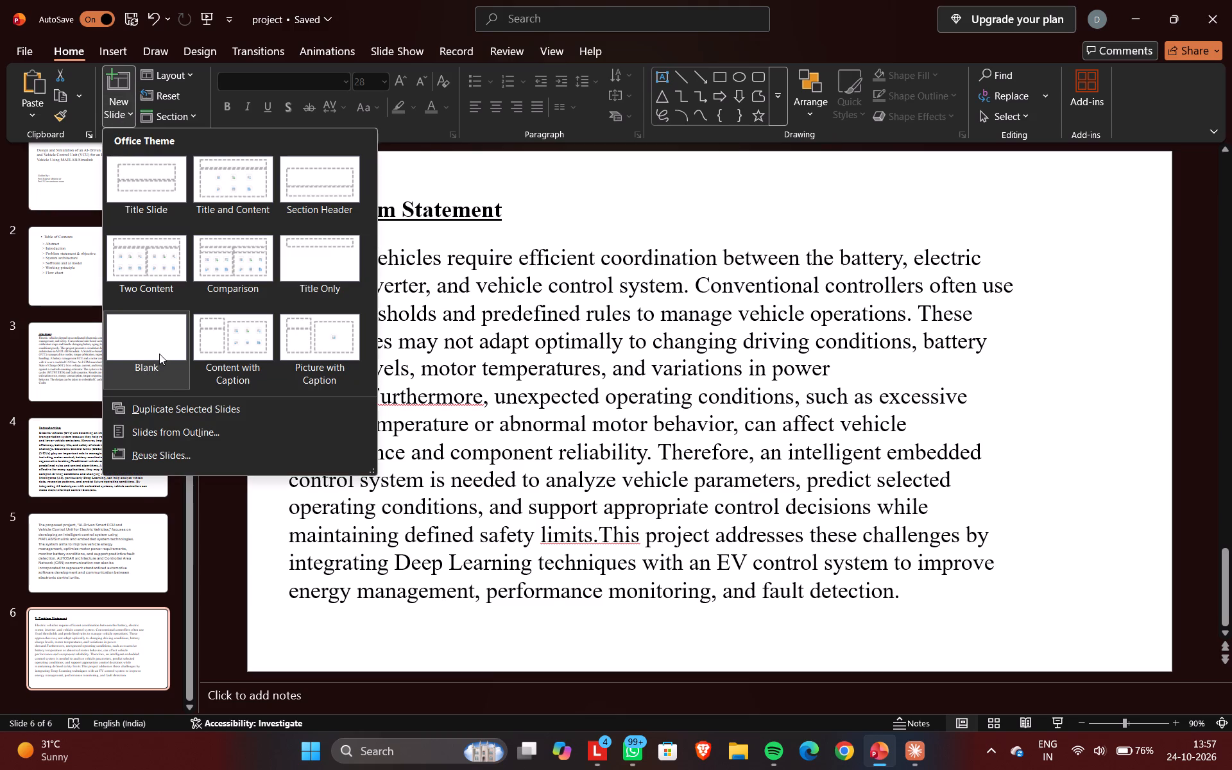
pyautogui.click(159, 354)
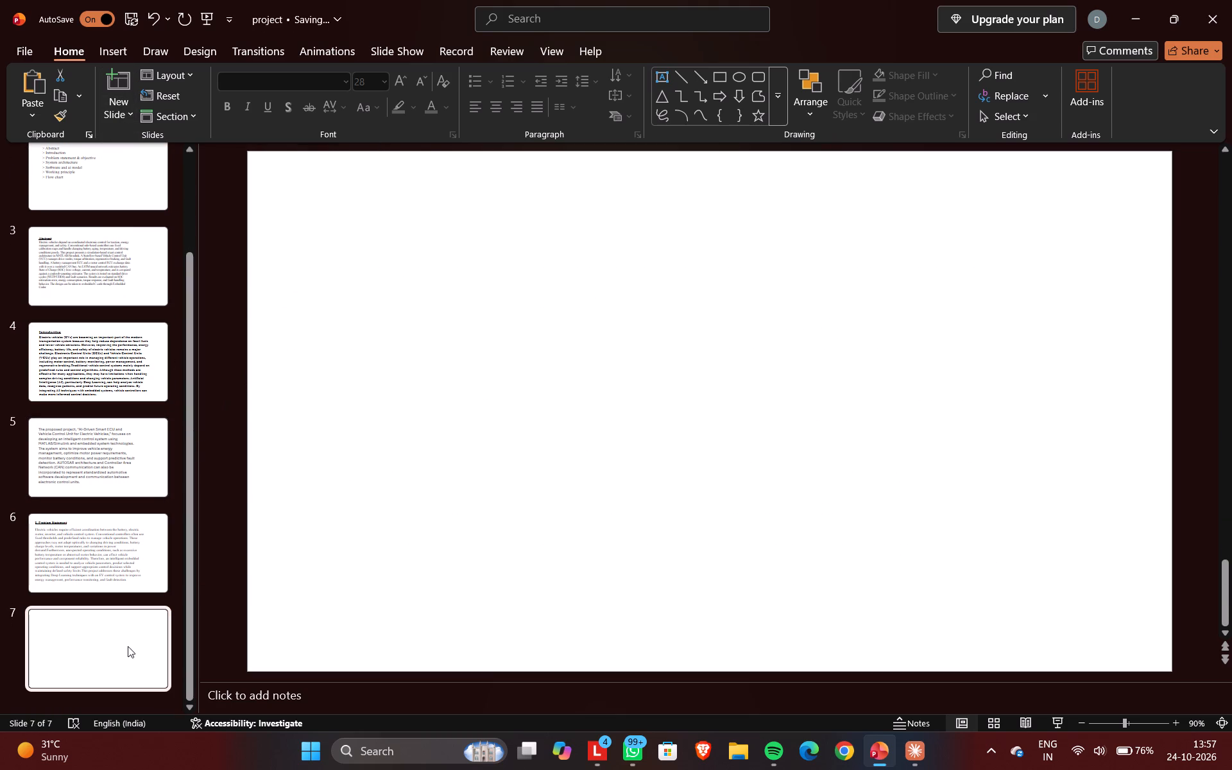
# Copy the blank slide 7.
pyautogui.rightClick(128, 646)
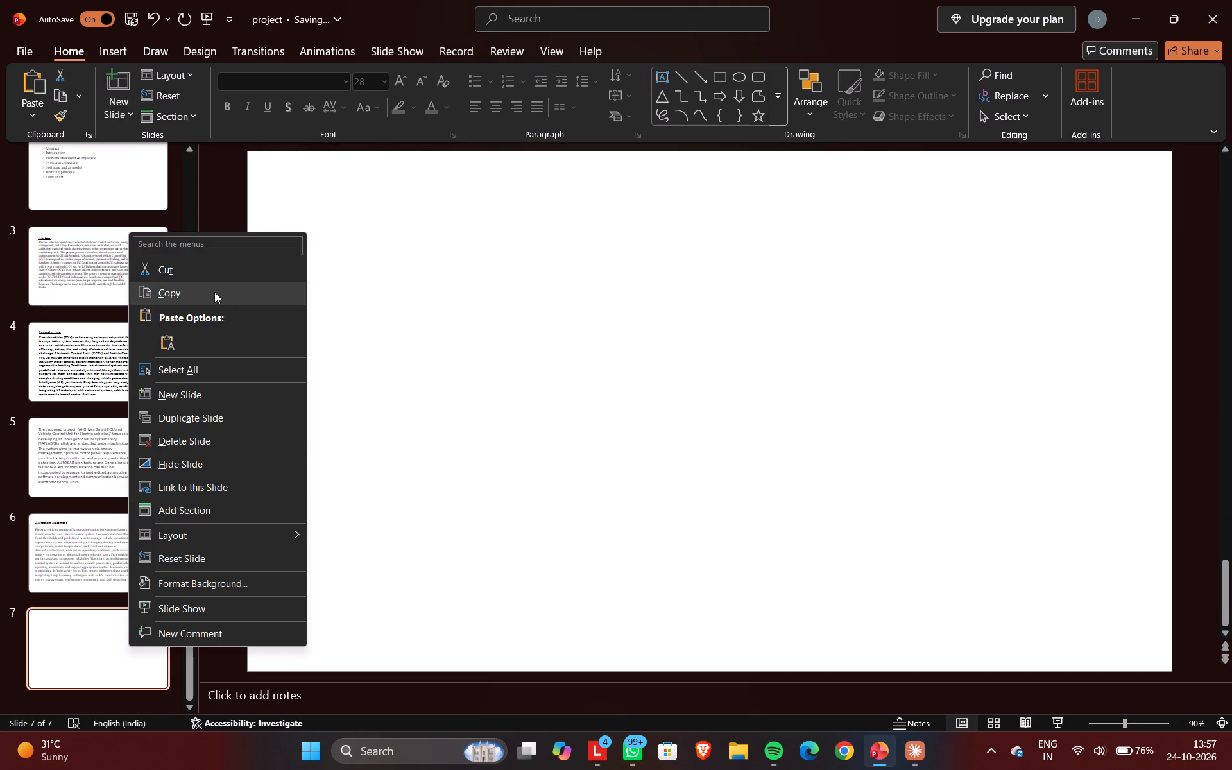
pyautogui.click(214, 296)
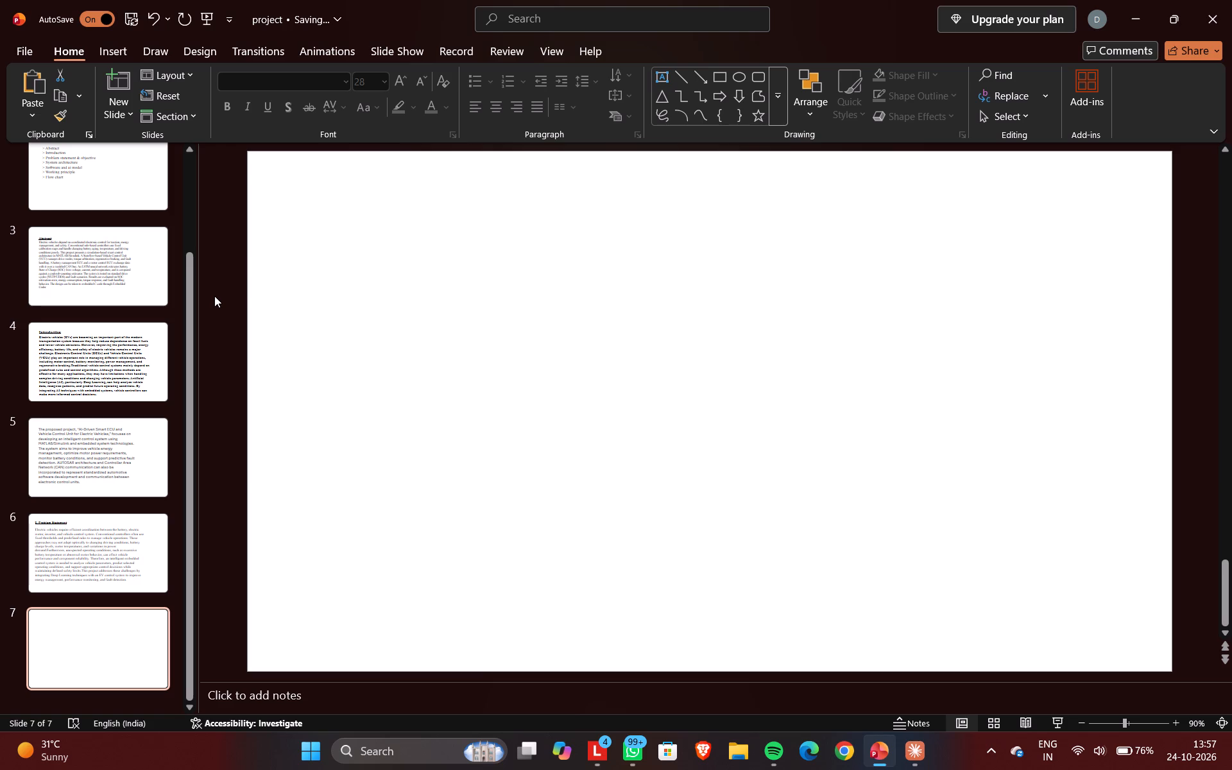
# Paste the copied blank slide twice after slide 7, using the destination theme.
pyautogui.rightClick(90, 622)
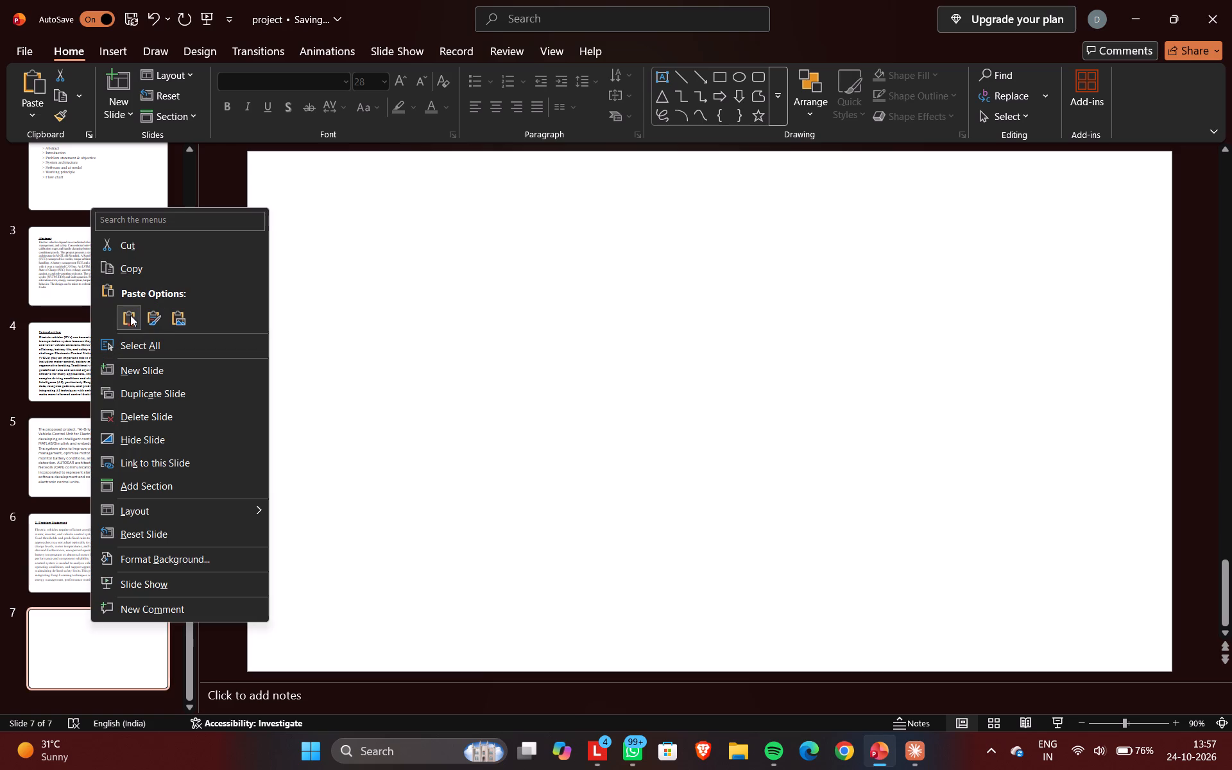
pyautogui.click(130, 316)
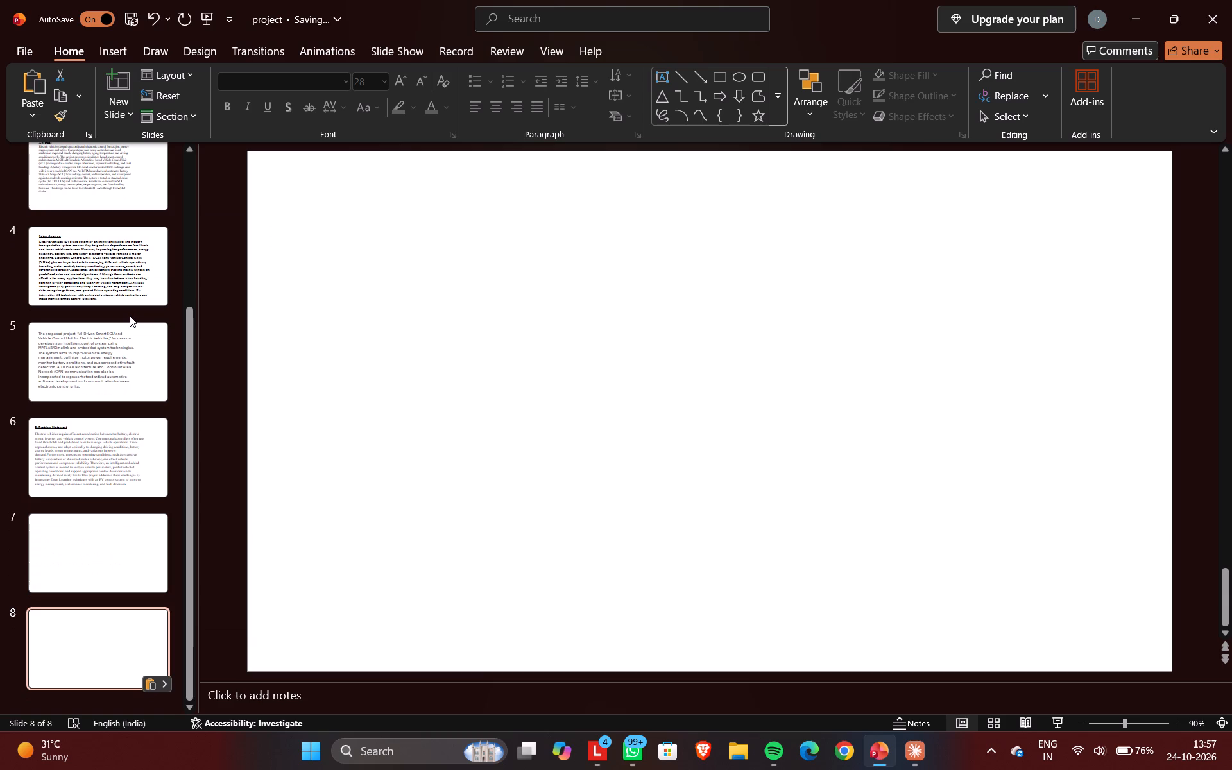
pyautogui.rightClick(85, 551)
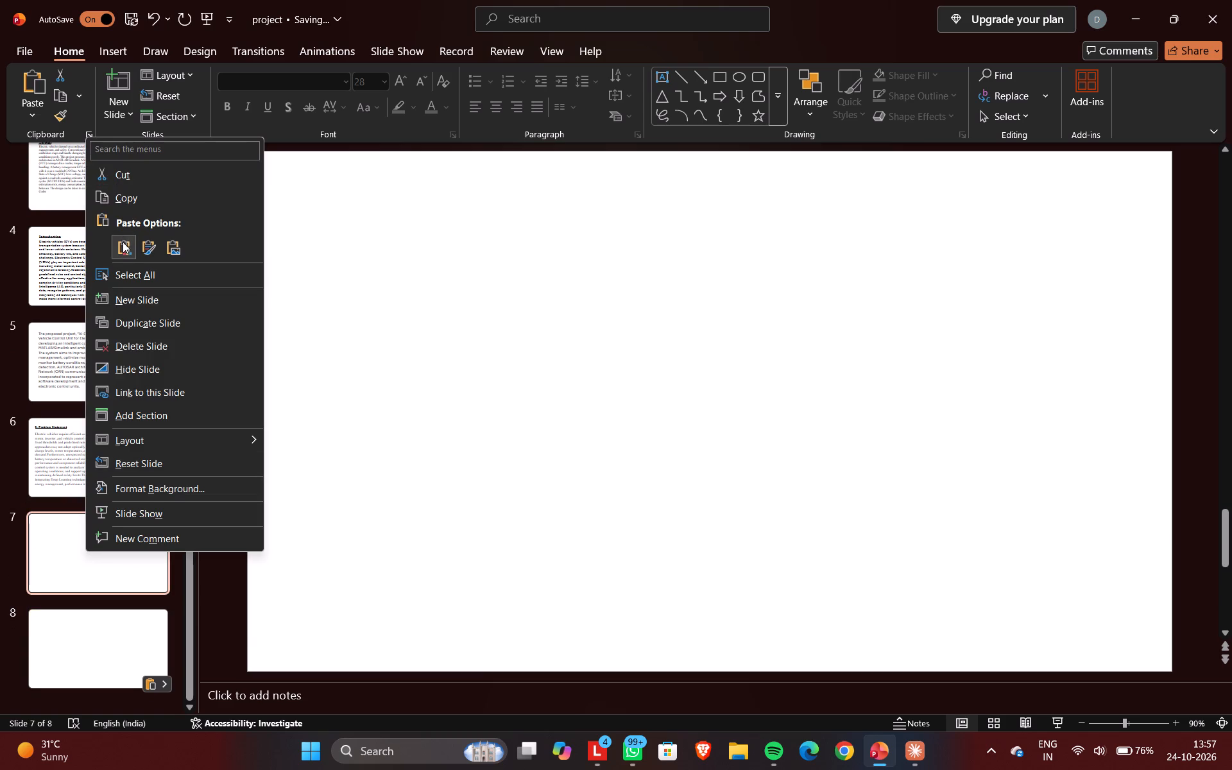
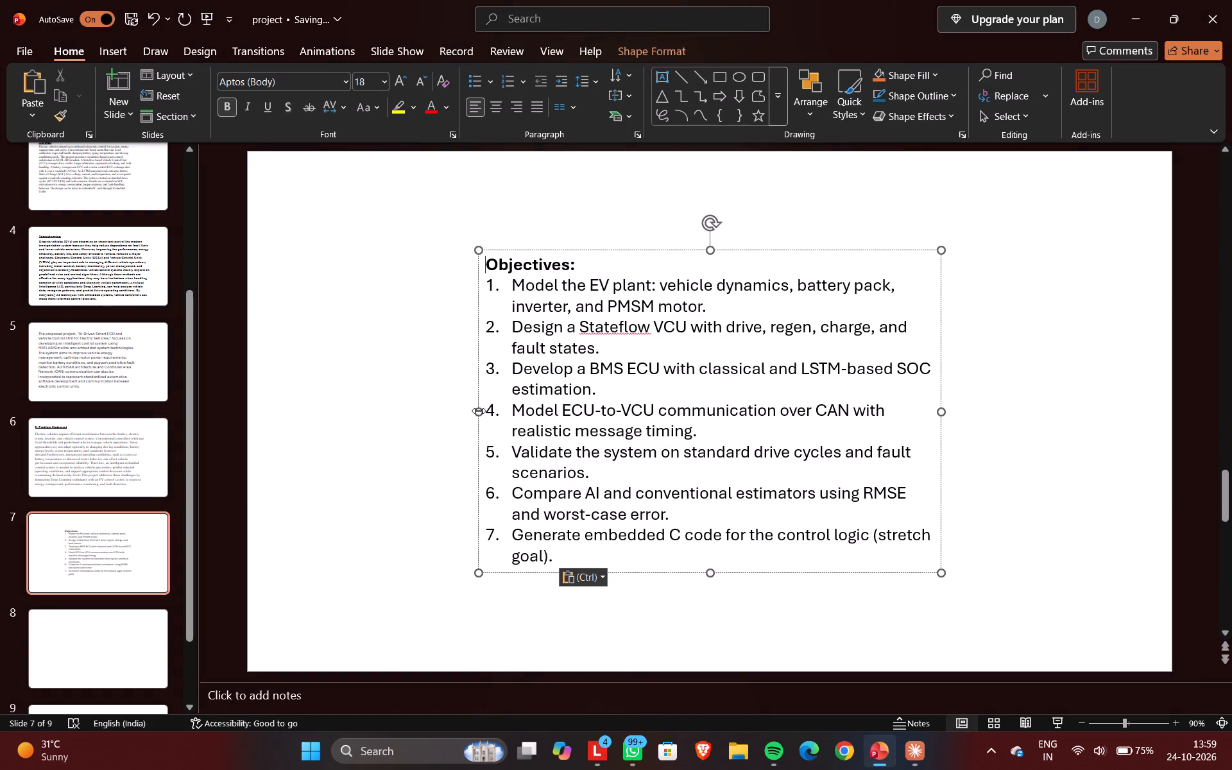
pyautogui.moveTo(479, 412); pyautogui.dragTo(320, 405)
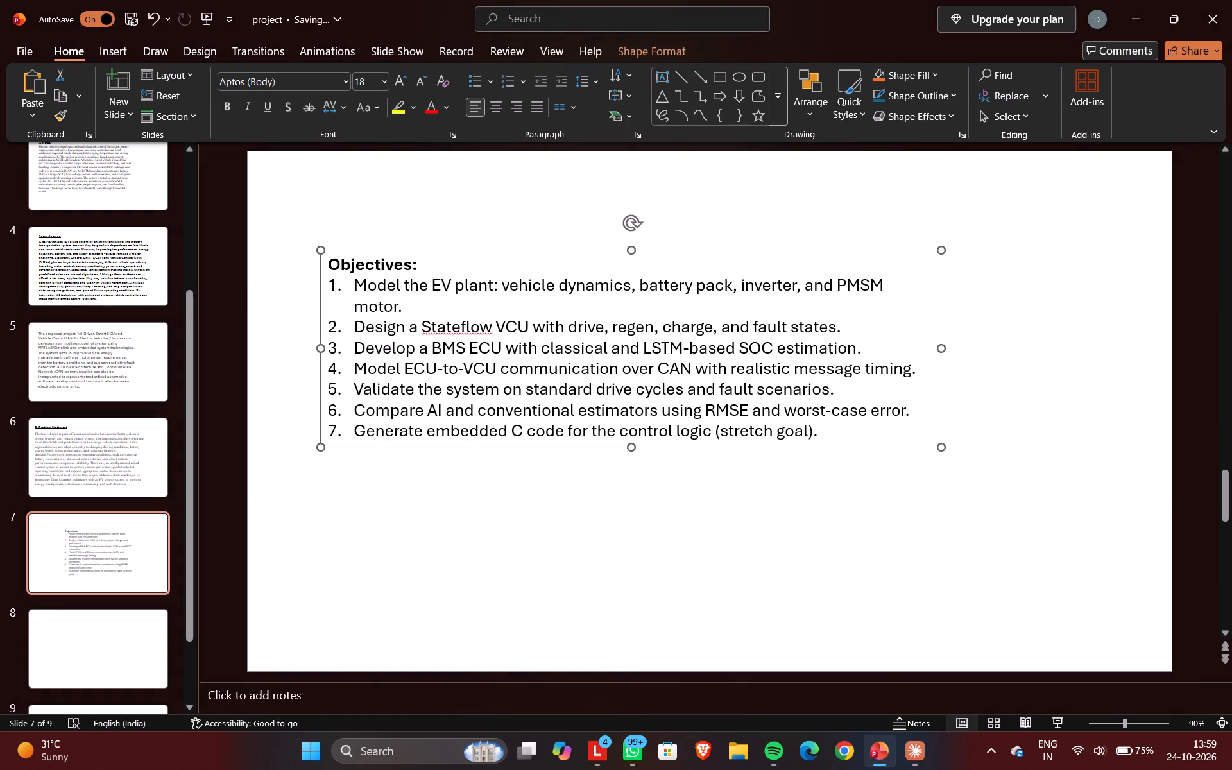
# Set the font of the seven numbered objectives on slide 7 to Times New Roman.
pyautogui.doubleClick(585, 342)
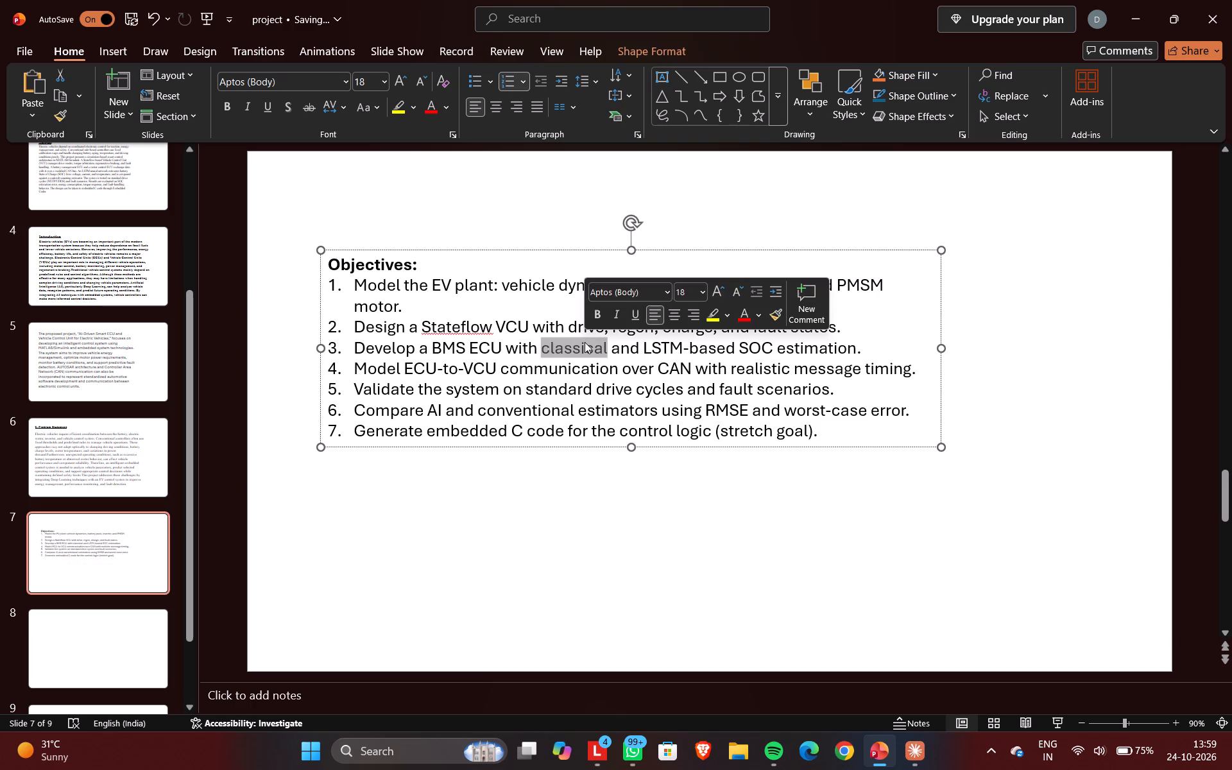
pyautogui.tripleClick(585, 342)
pyautogui.tripleClick(585, 342)
pyautogui.tripleClick(585, 342)
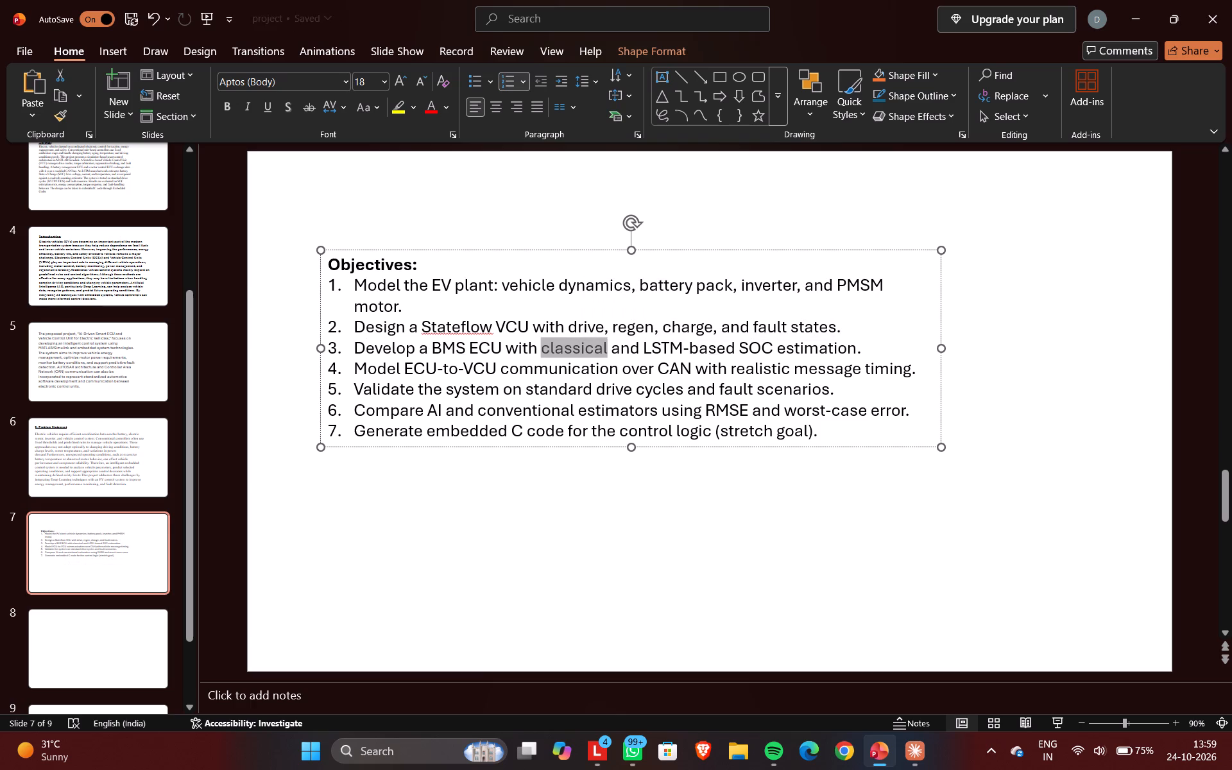
pyautogui.moveTo(821, 430); pyautogui.dragTo(342, 286)
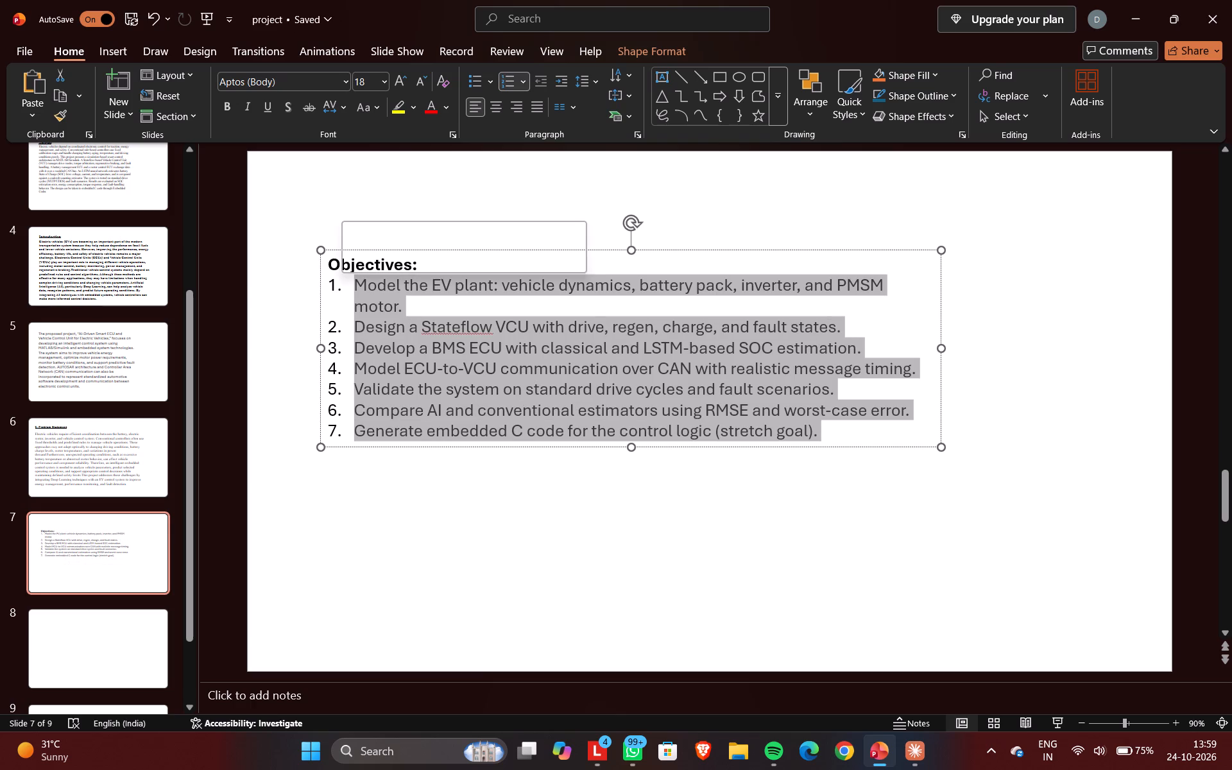
pyautogui.click(424, 239)
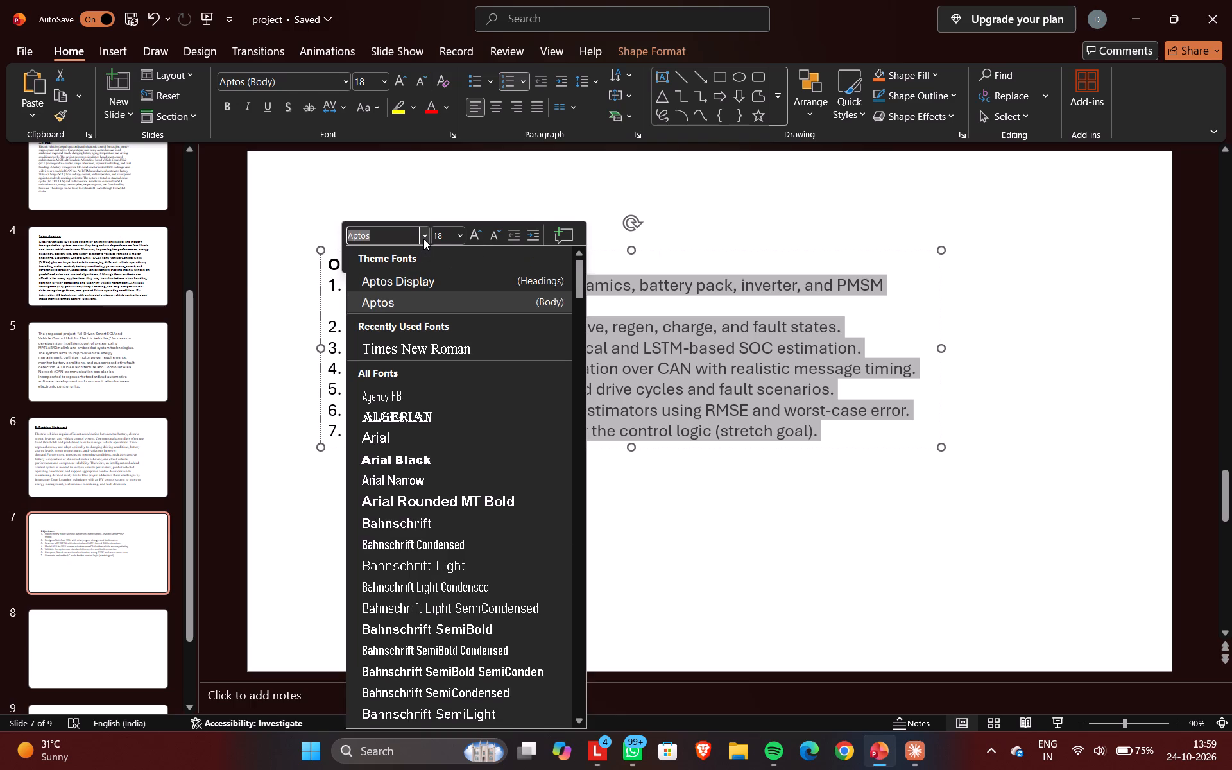
pyautogui.write('yim')
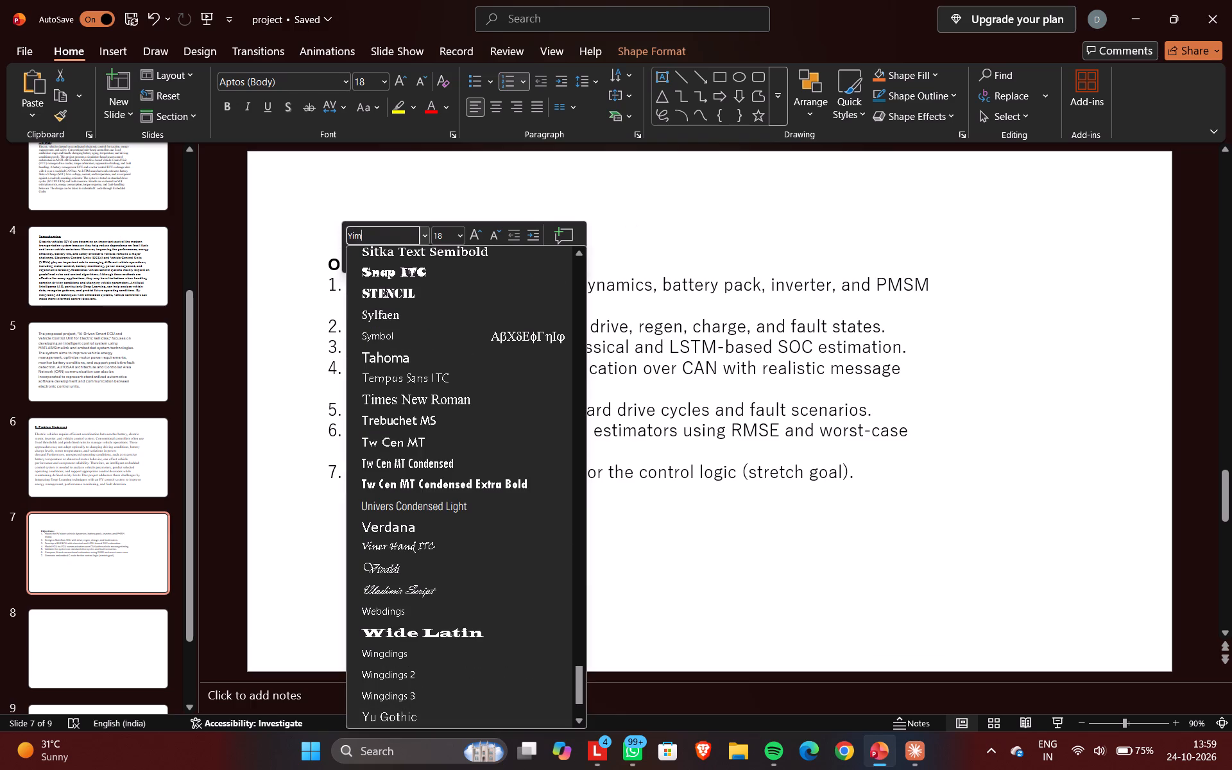
pyautogui.press('BackSpace')
pyautogui.press('BackSpace')
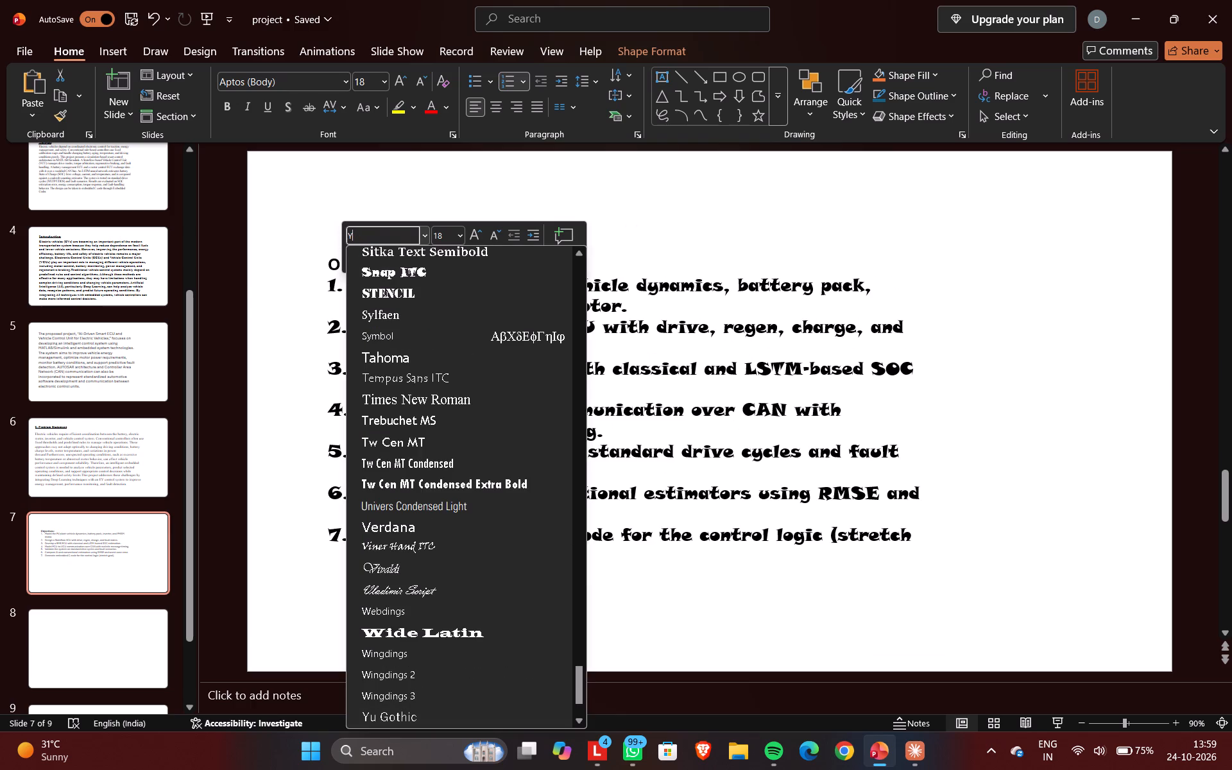
pyautogui.press('BackSpace')
pyautogui.press('t')
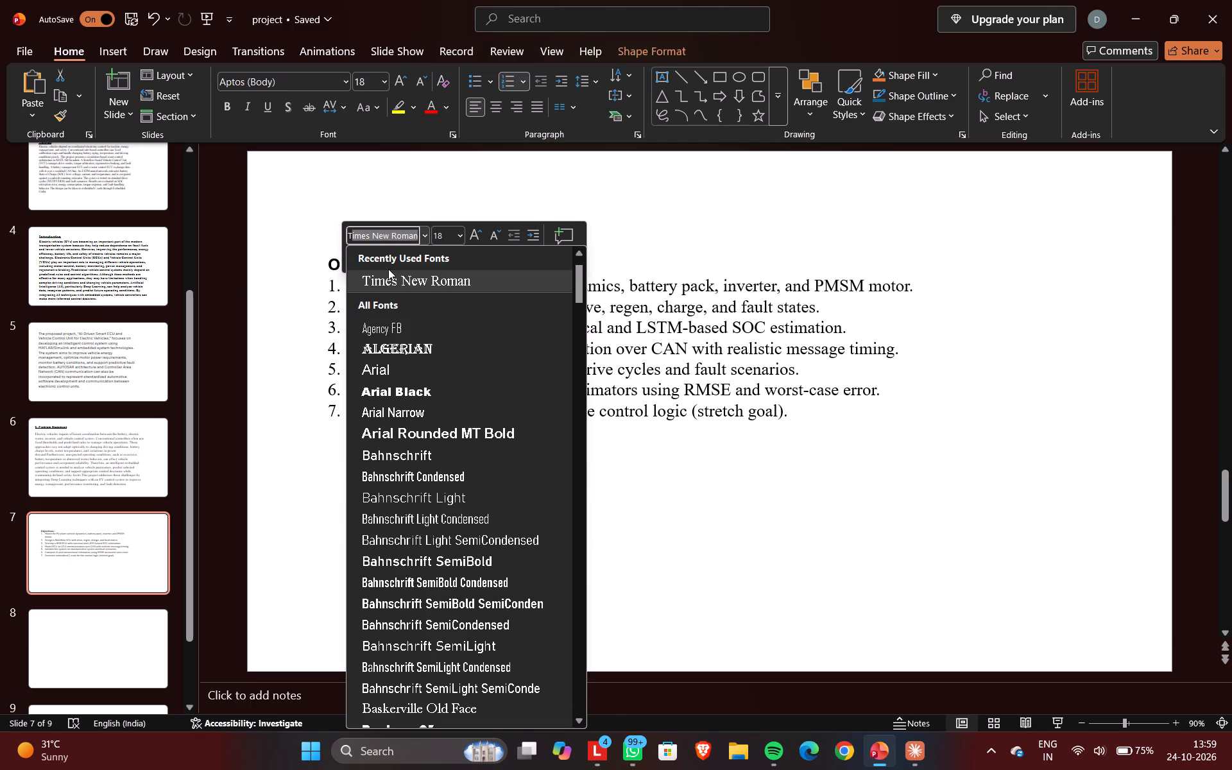
pyautogui.click(504, 283)
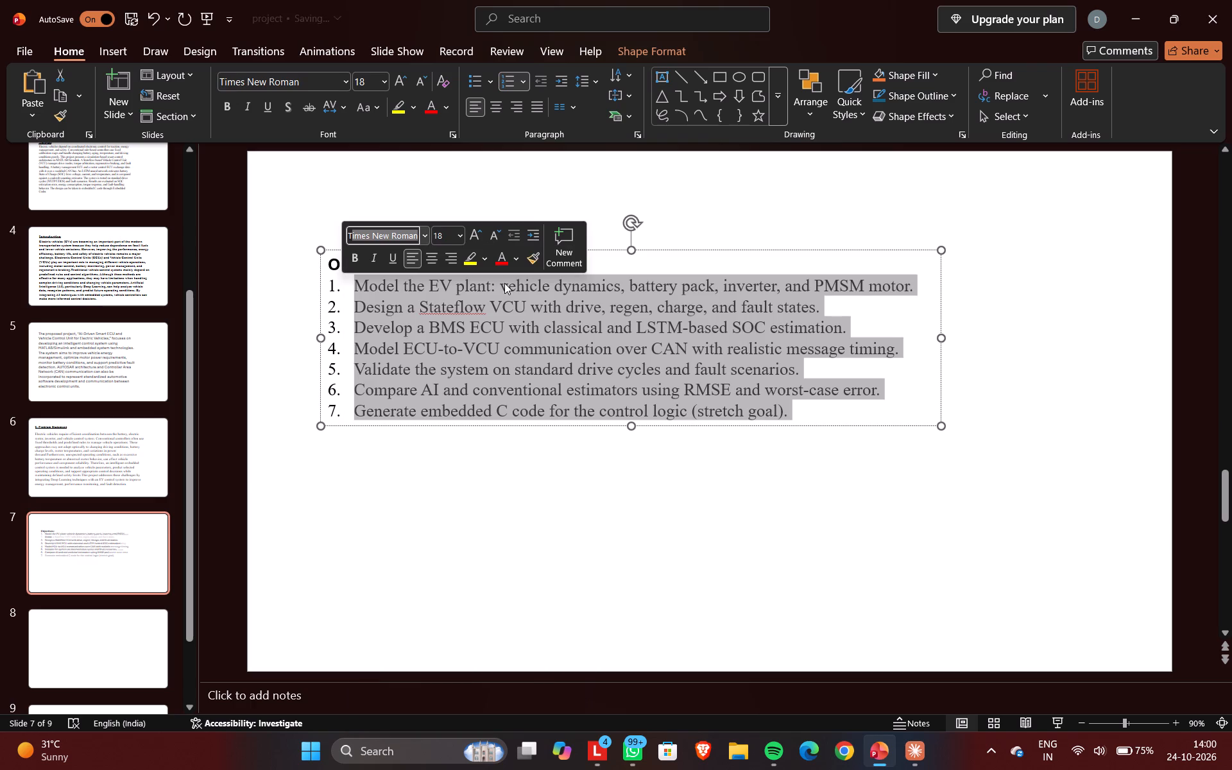
pyautogui.click(524, 502)
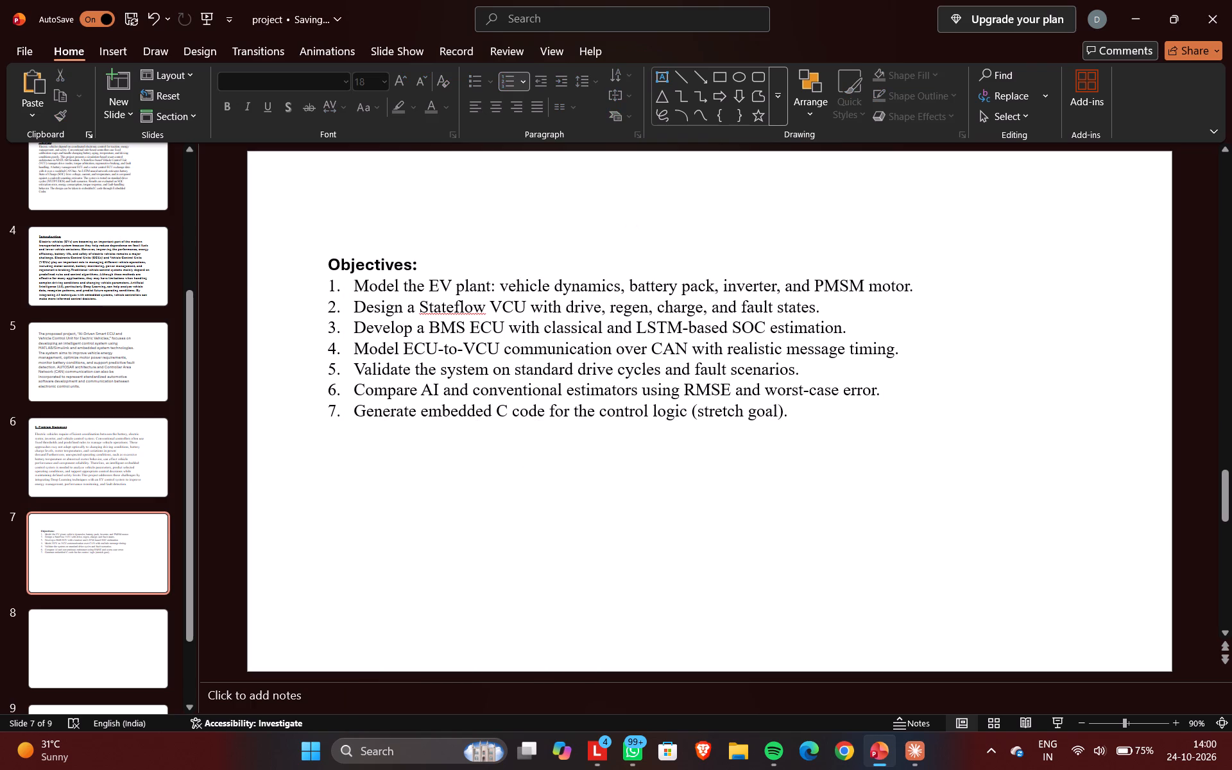
# Format the Objectives heading on slide 7 in Times New Roman, size 24.
pyautogui.moveTo(421, 264); pyautogui.dragTo(300, 274)
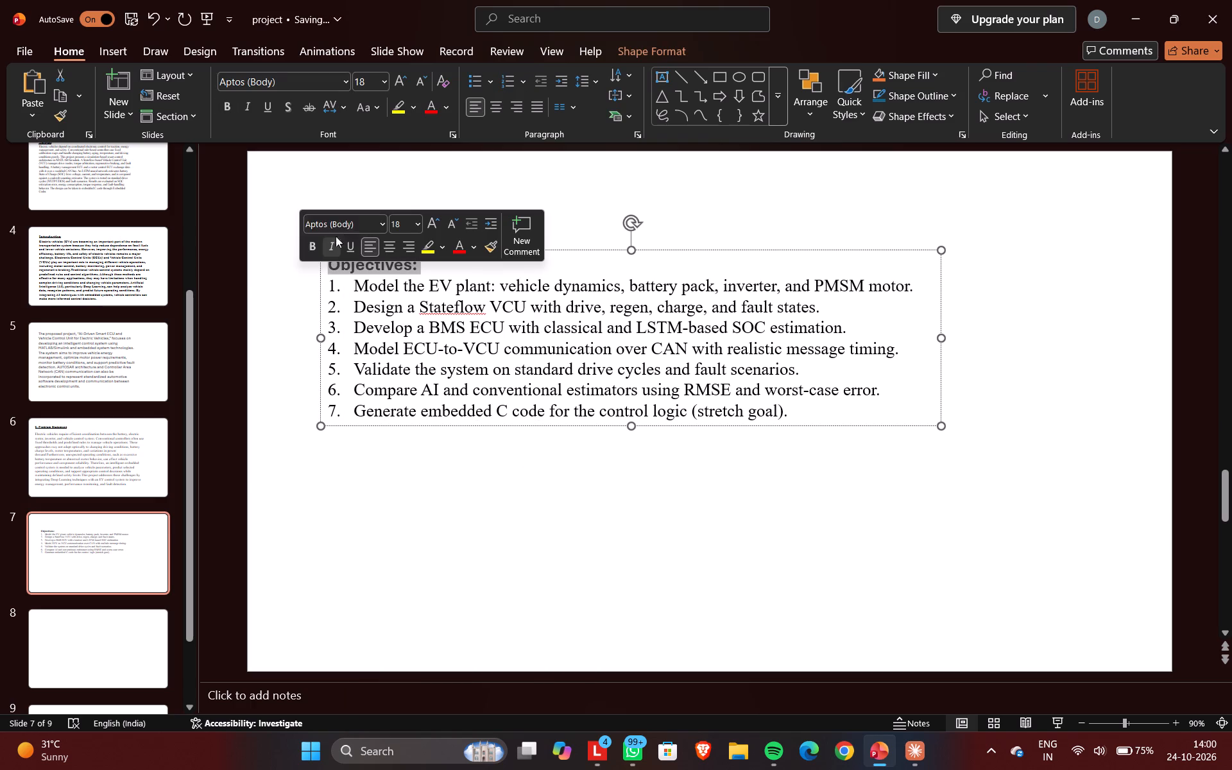
pyautogui.click(381, 223)
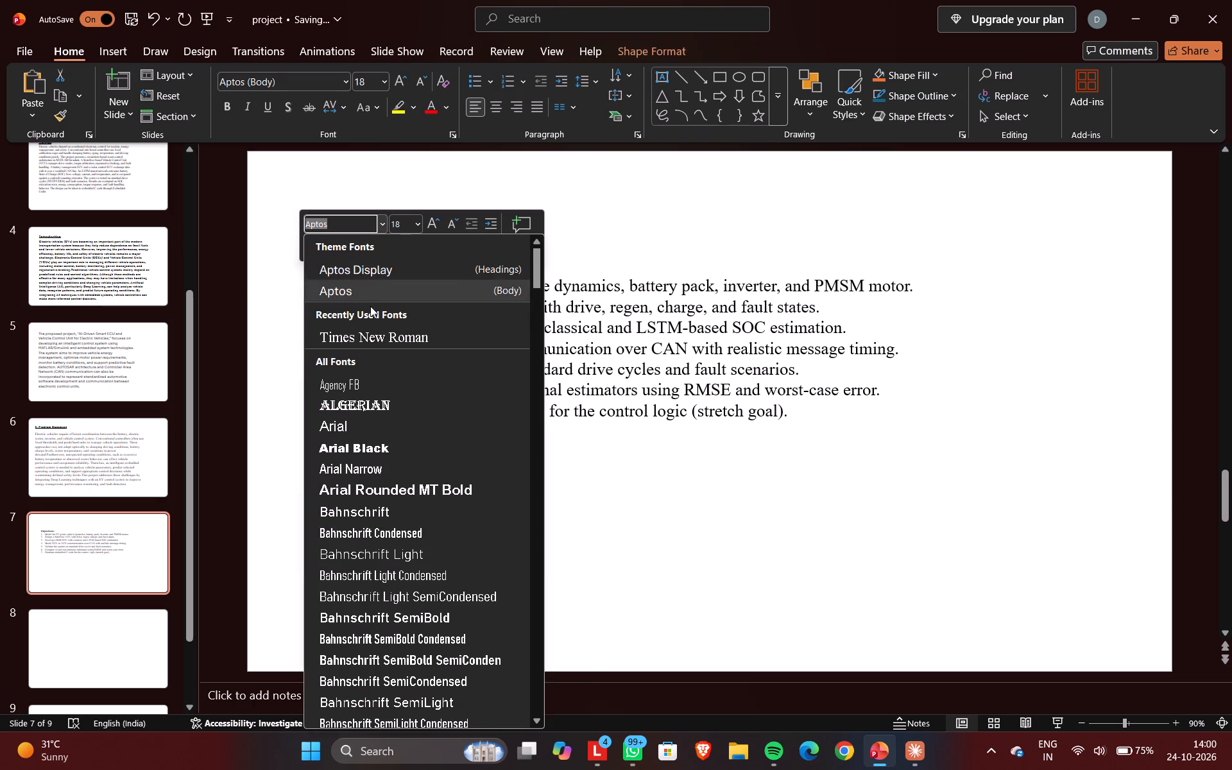
pyautogui.click(372, 332)
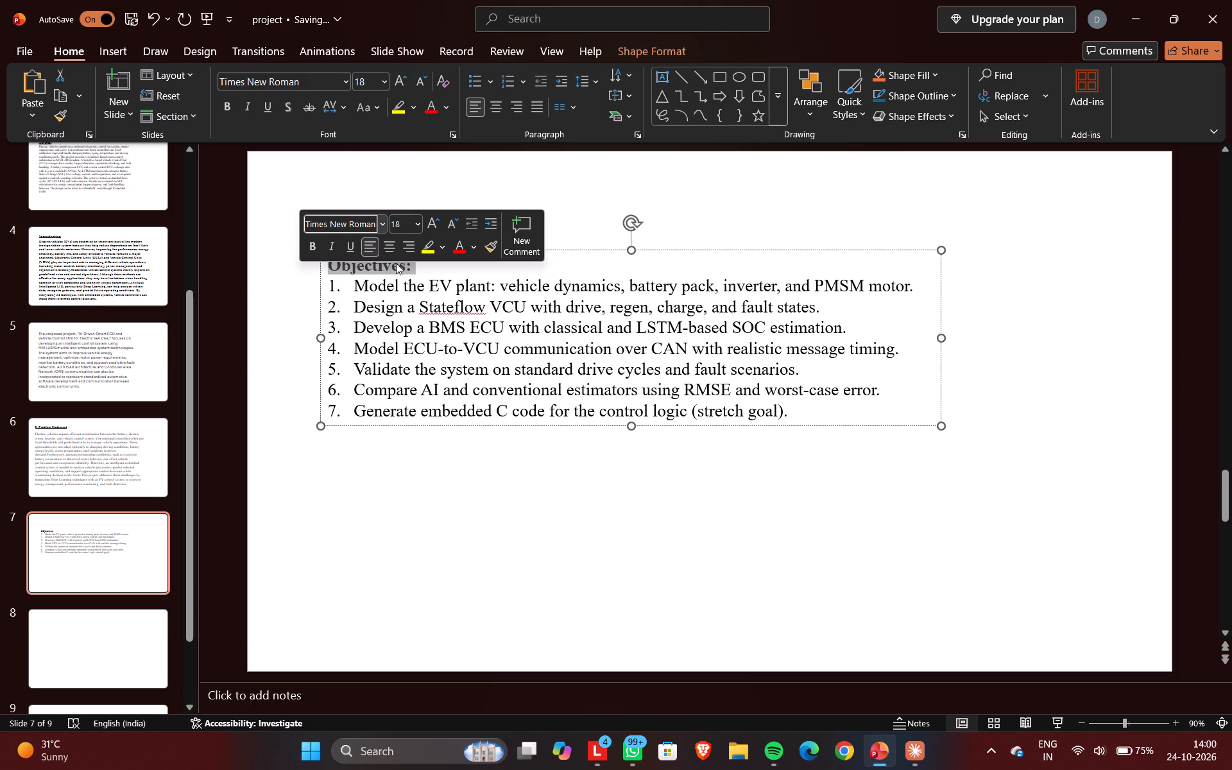
pyautogui.click(416, 223)
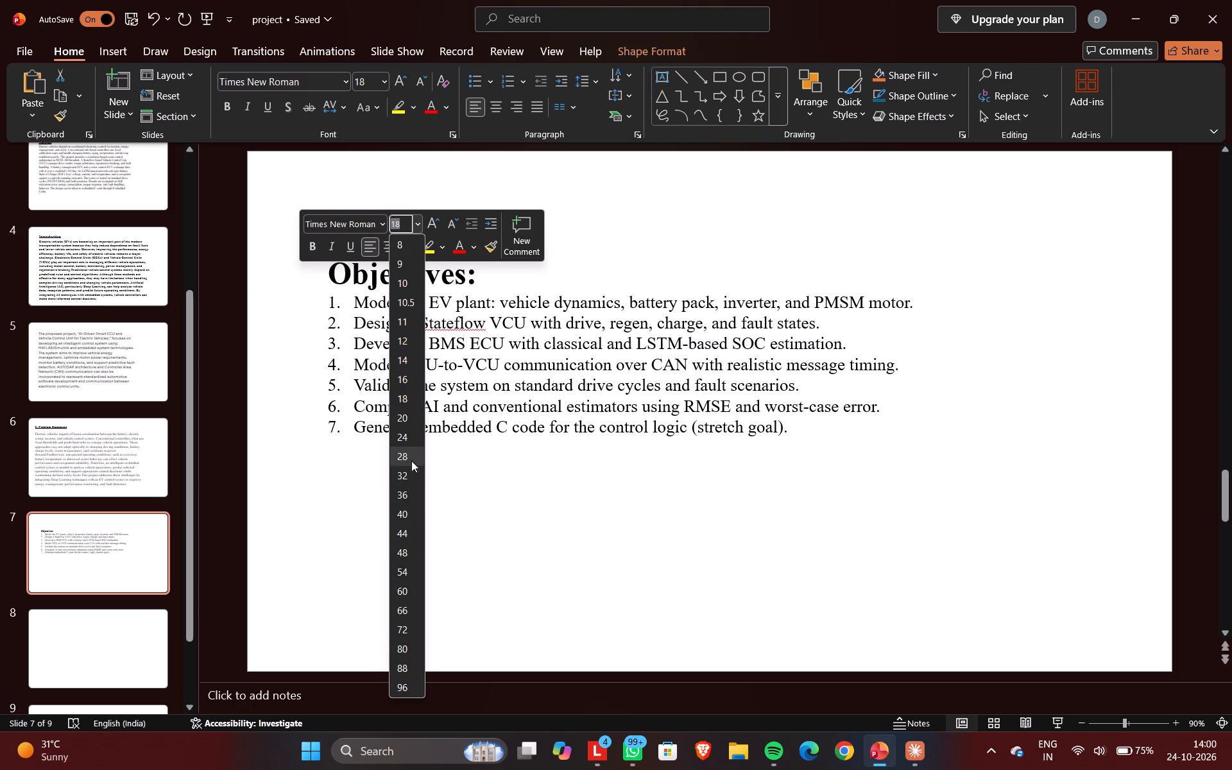
pyautogui.click(410, 440)
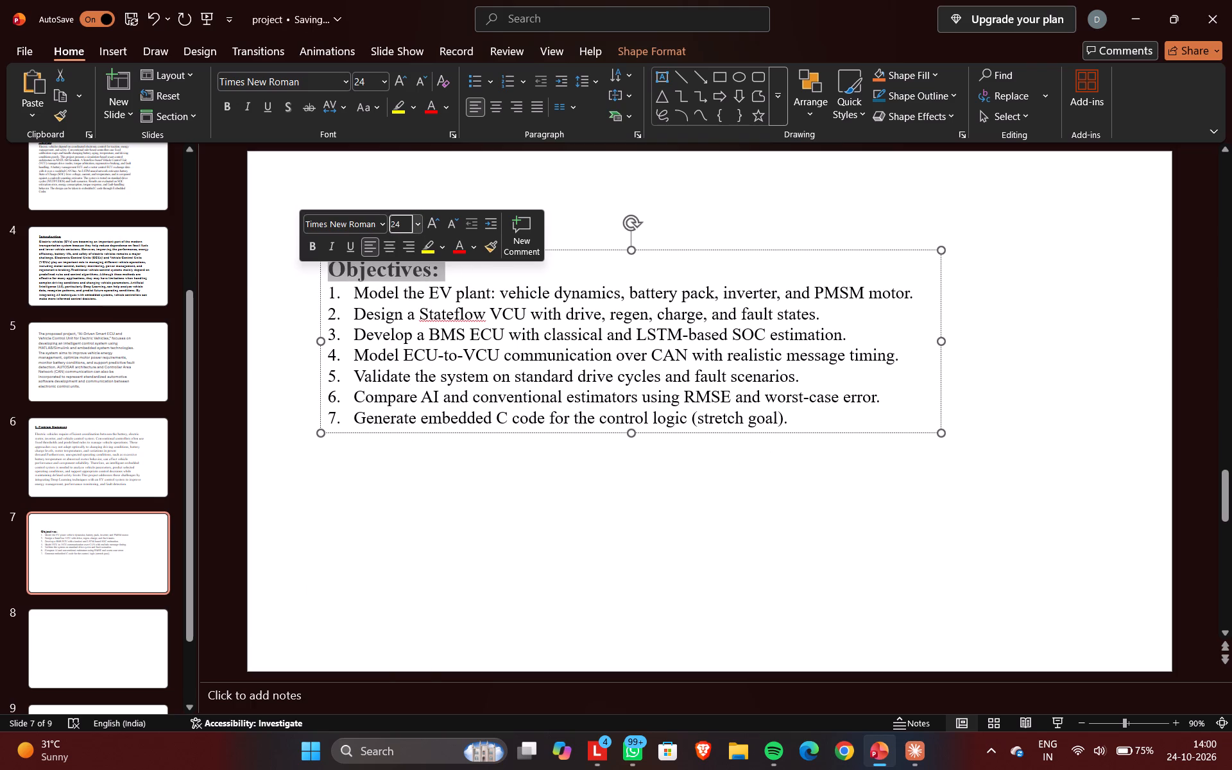
# Set the font size of the seven numbered objectives to 24.
pyautogui.moveTo(794, 418); pyautogui.dragTo(314, 306)
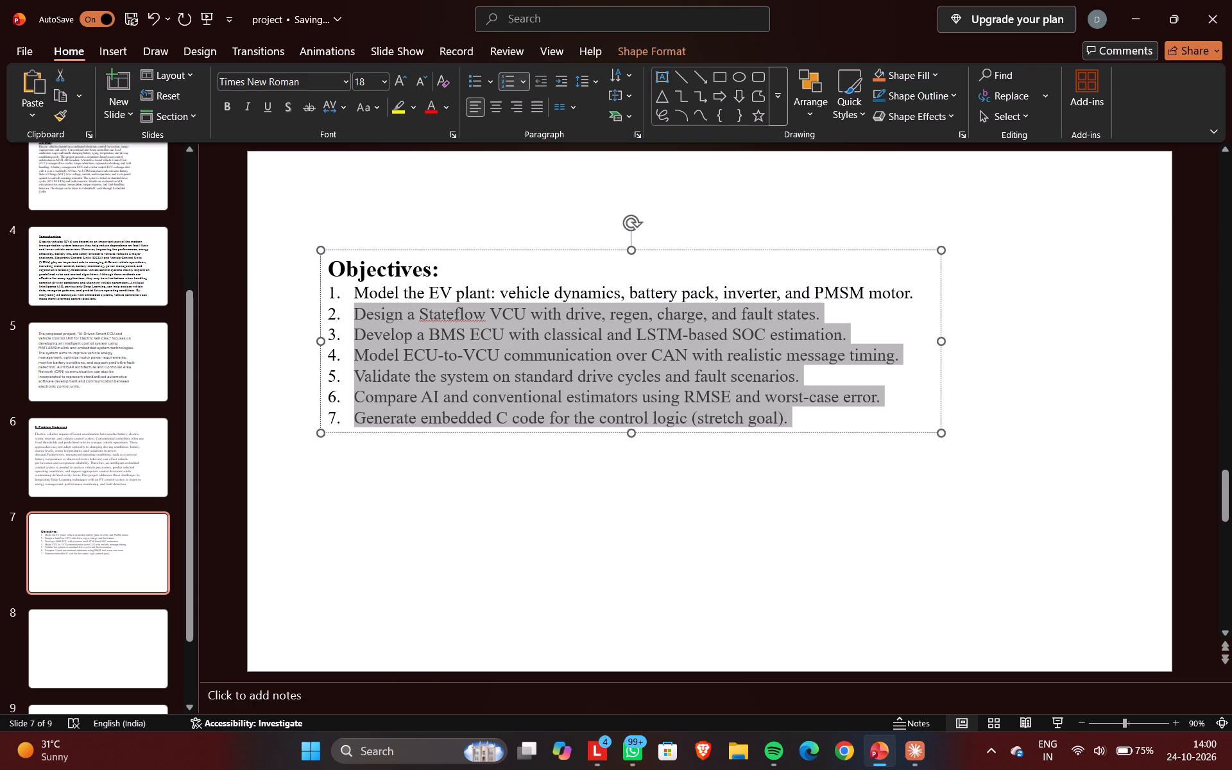
pyautogui.moveTo(314, 306); pyautogui.dragTo(319, 301)
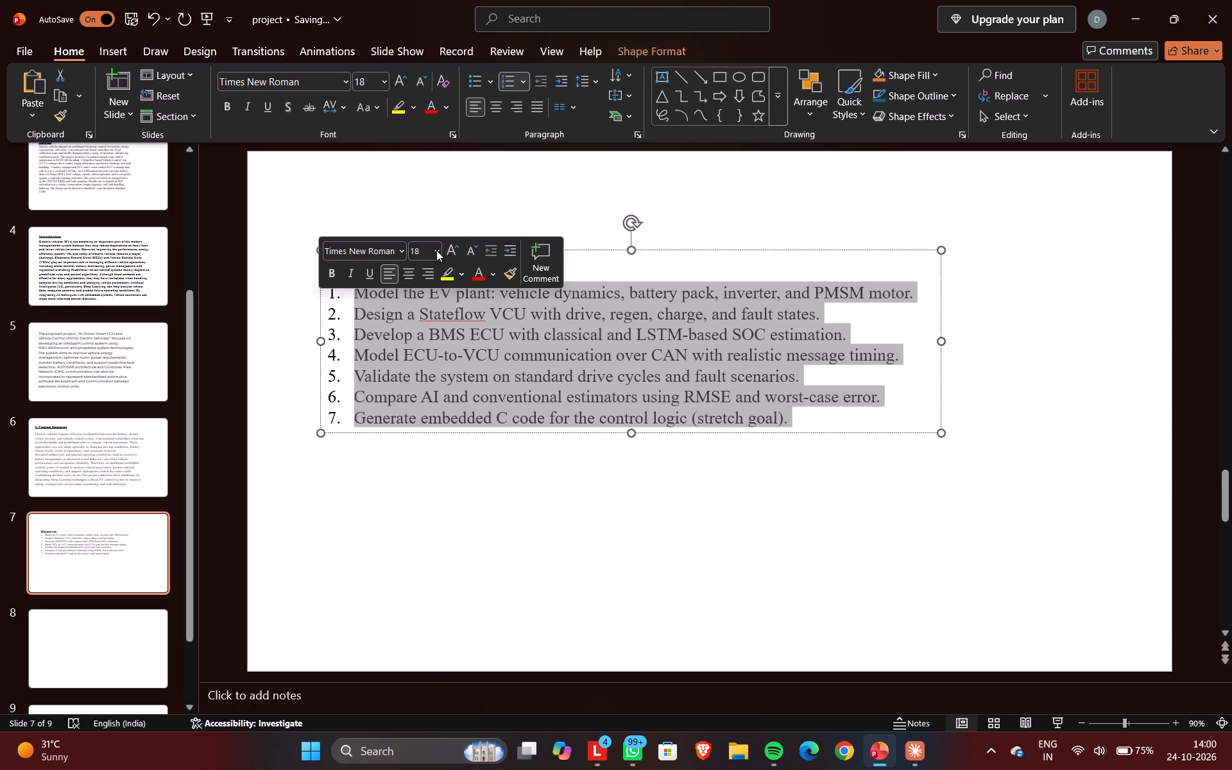
pyautogui.click(438, 249)
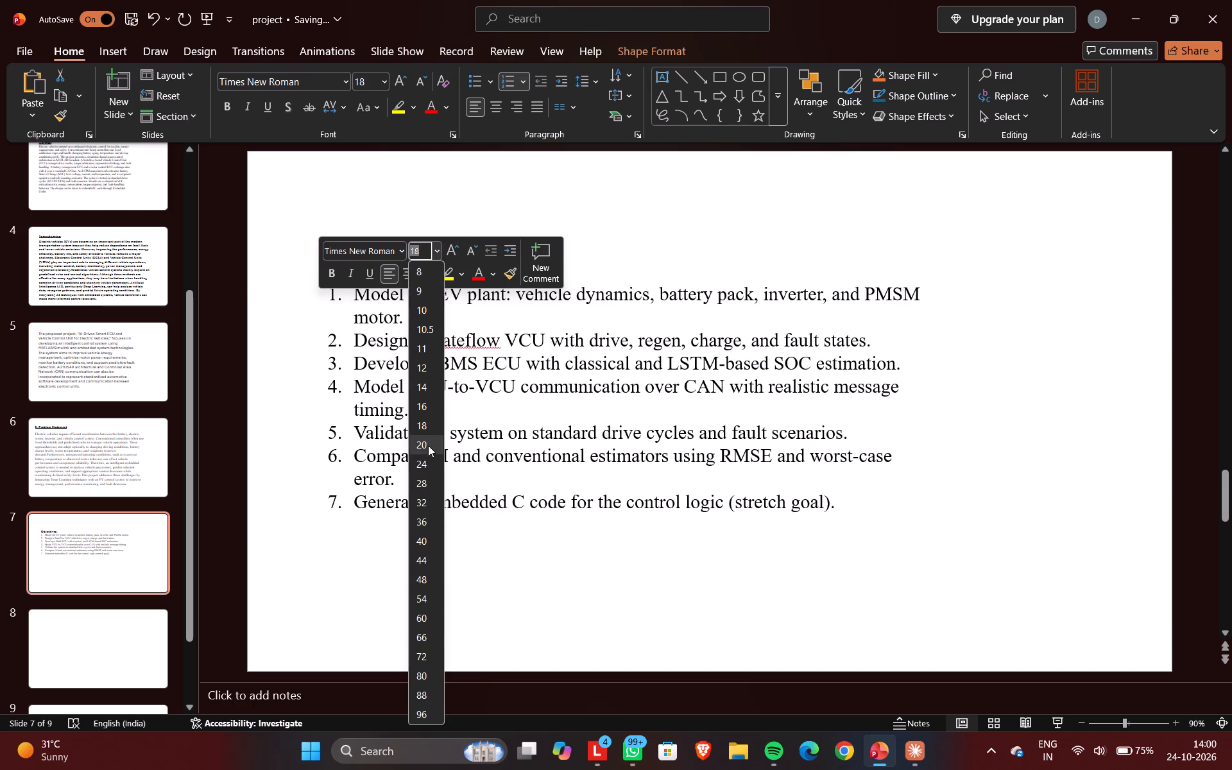
pyautogui.click(428, 459)
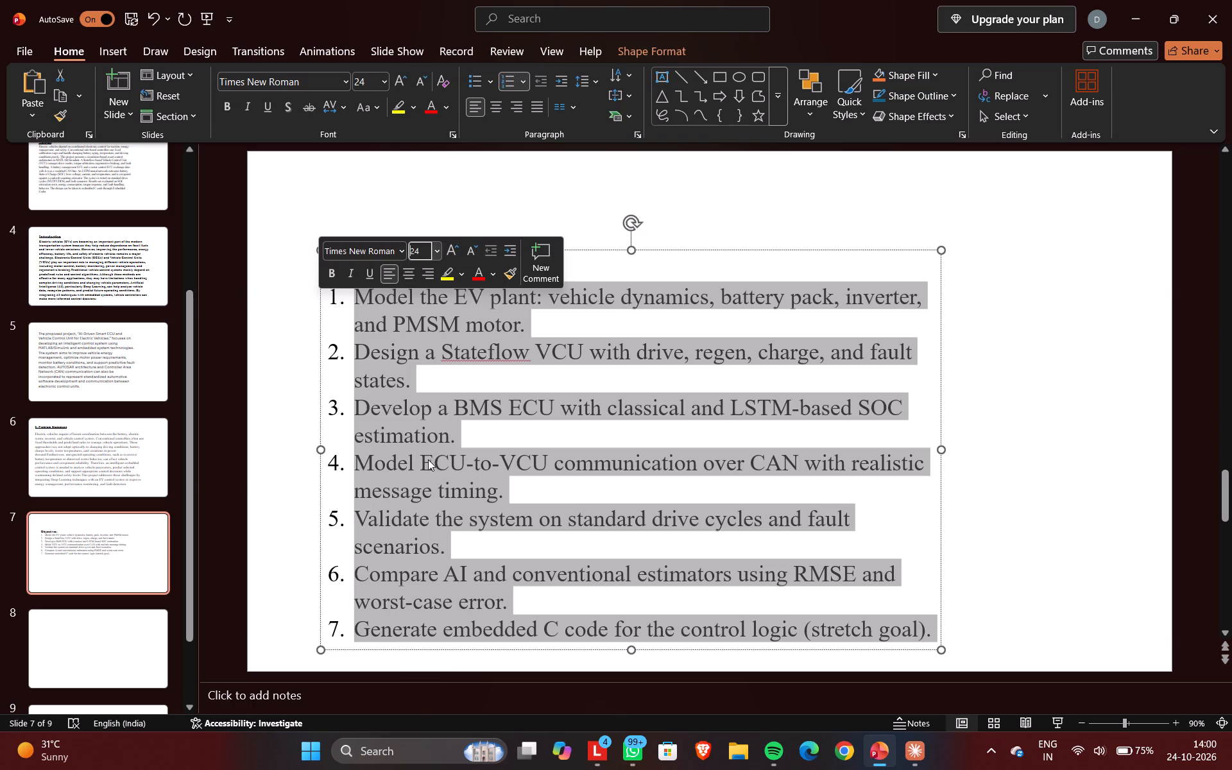
pyautogui.click(1011, 337)
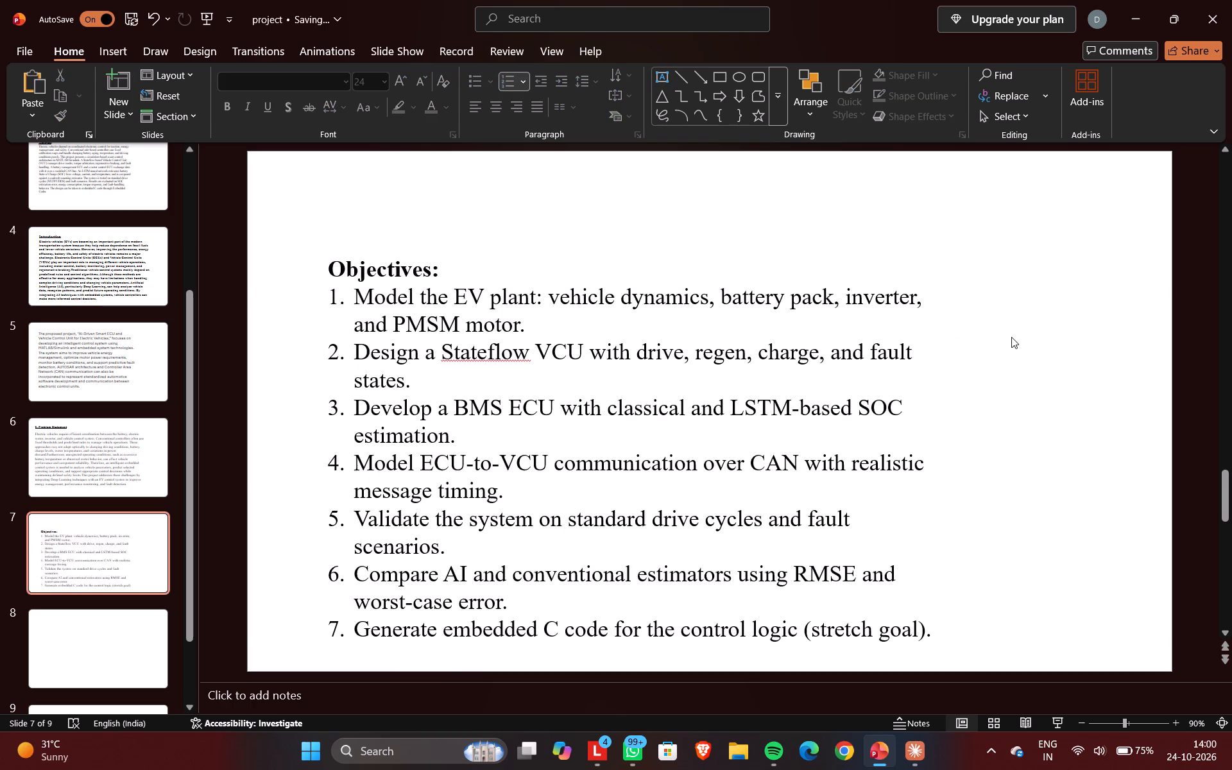
# Insert a blank line between the Objectives heading and the numbered list.
pyautogui.click(846, 392)
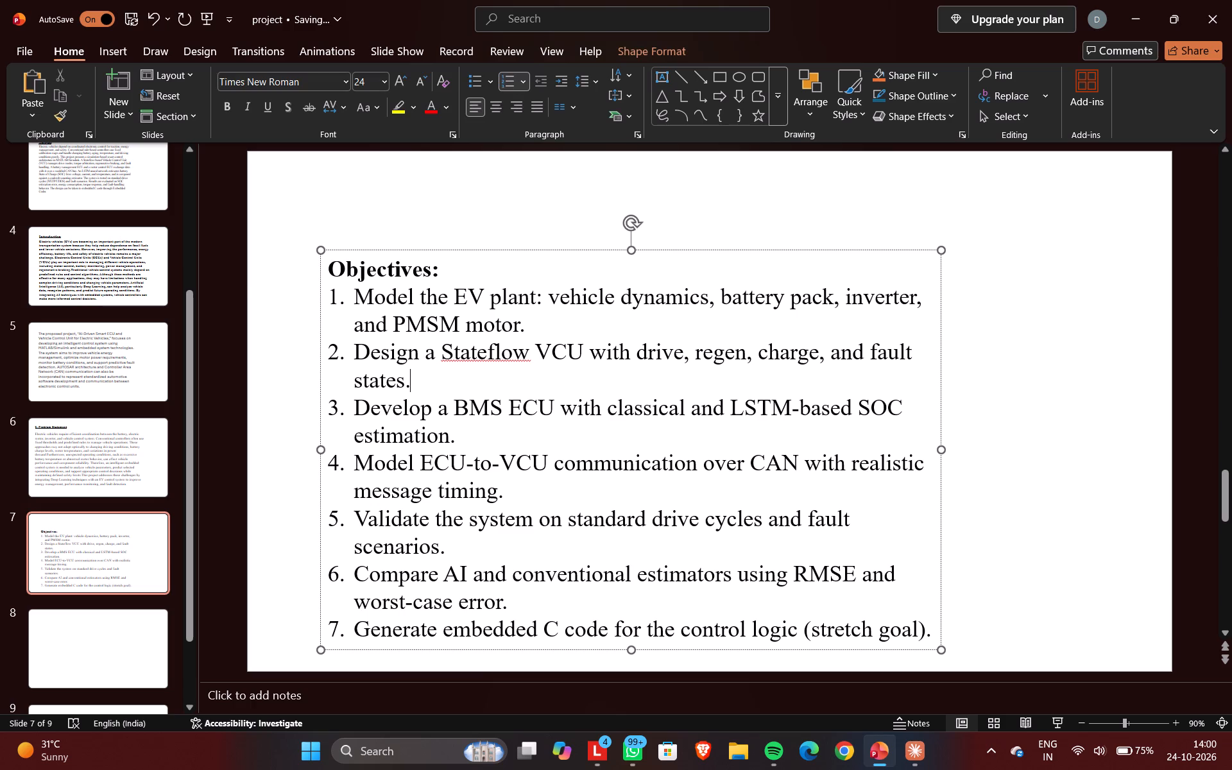
pyautogui.click(452, 276)
pyautogui.press('Return')
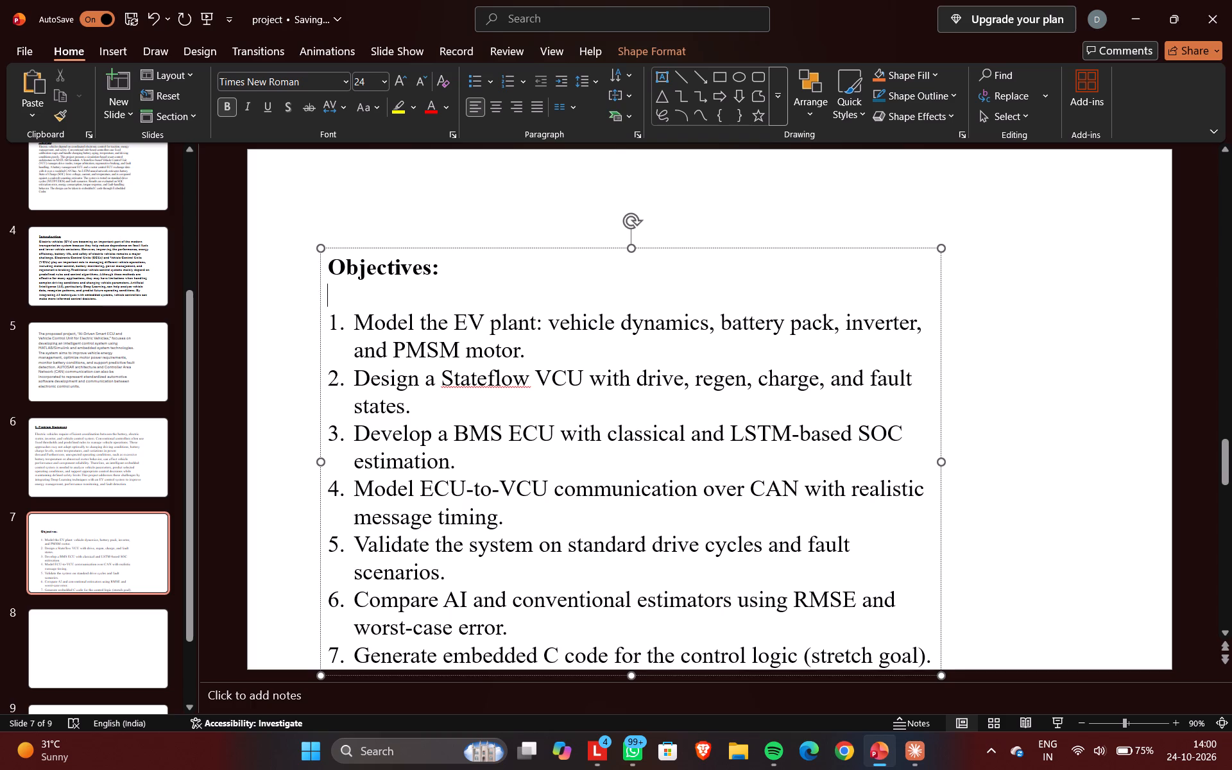
# Underline the Objectives heading on slide 7.
pyautogui.click(445, 268)
pyautogui.moveTo(445, 268); pyautogui.dragTo(299, 288)
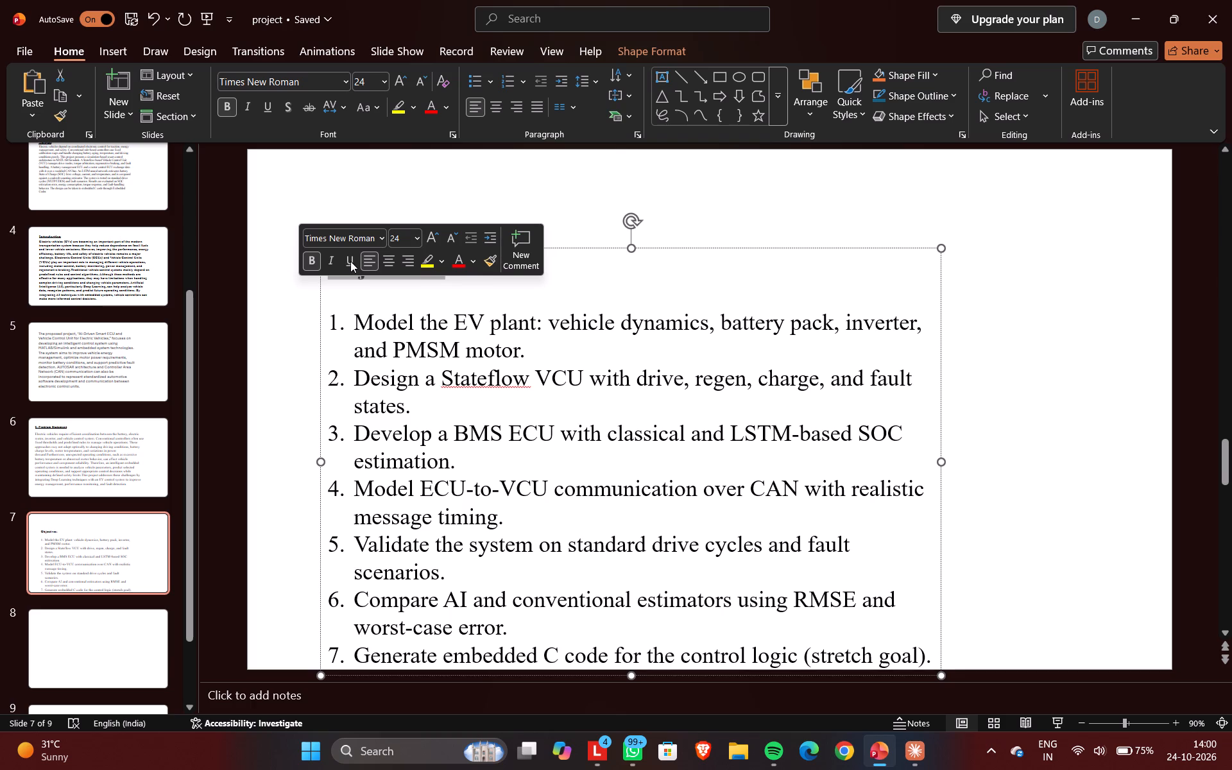
pyautogui.click(350, 261)
pyautogui.click(583, 256)
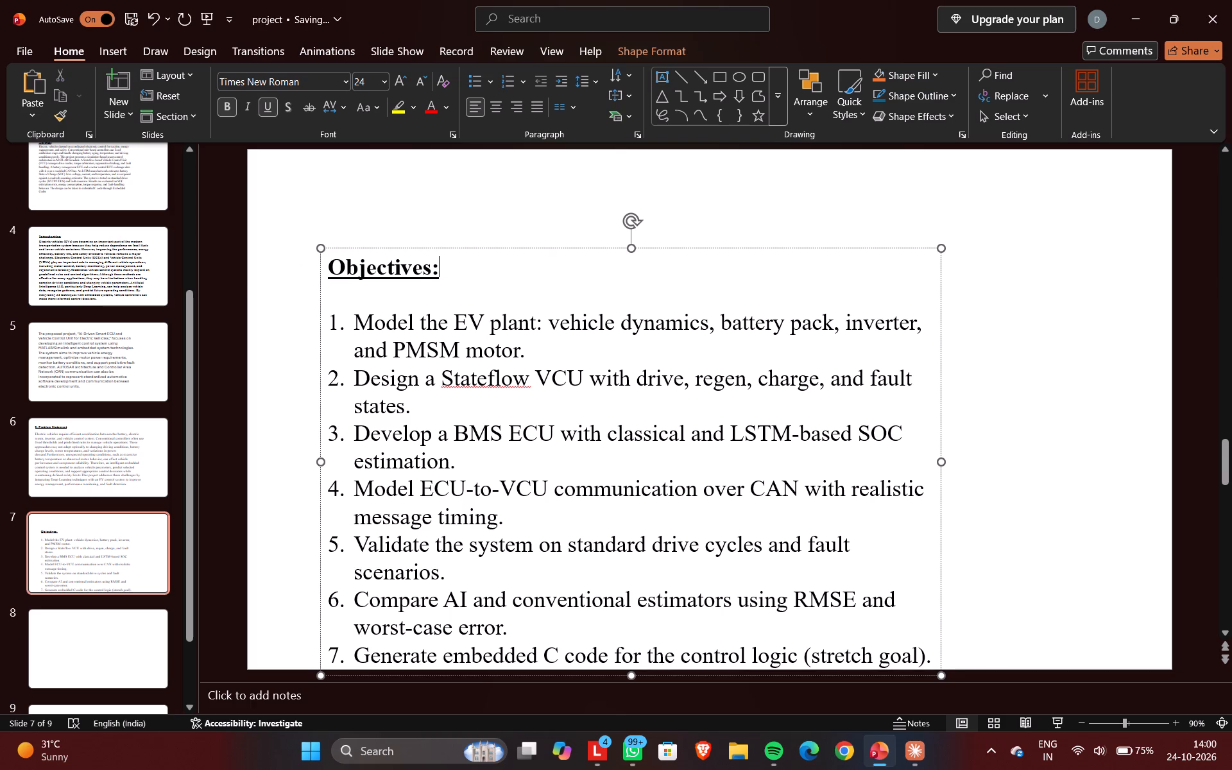
pyautogui.moveTo(579, 248); pyautogui.dragTo(578, 244)
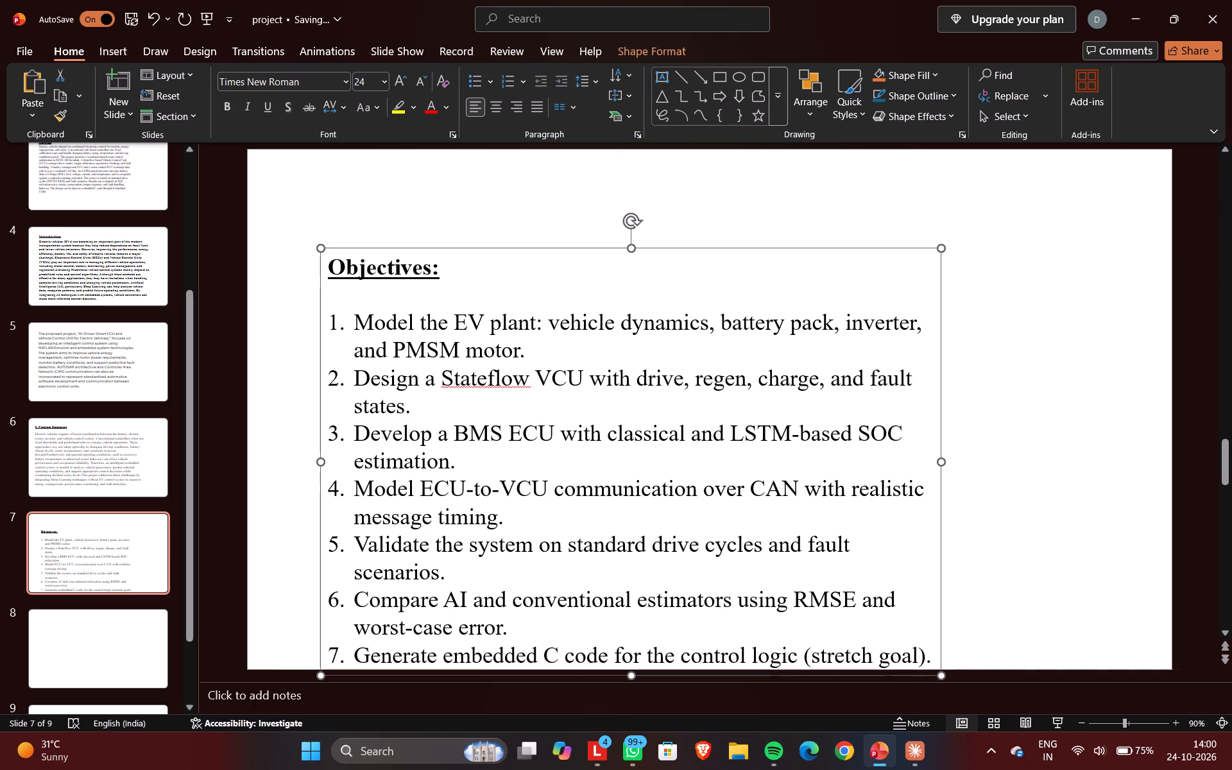
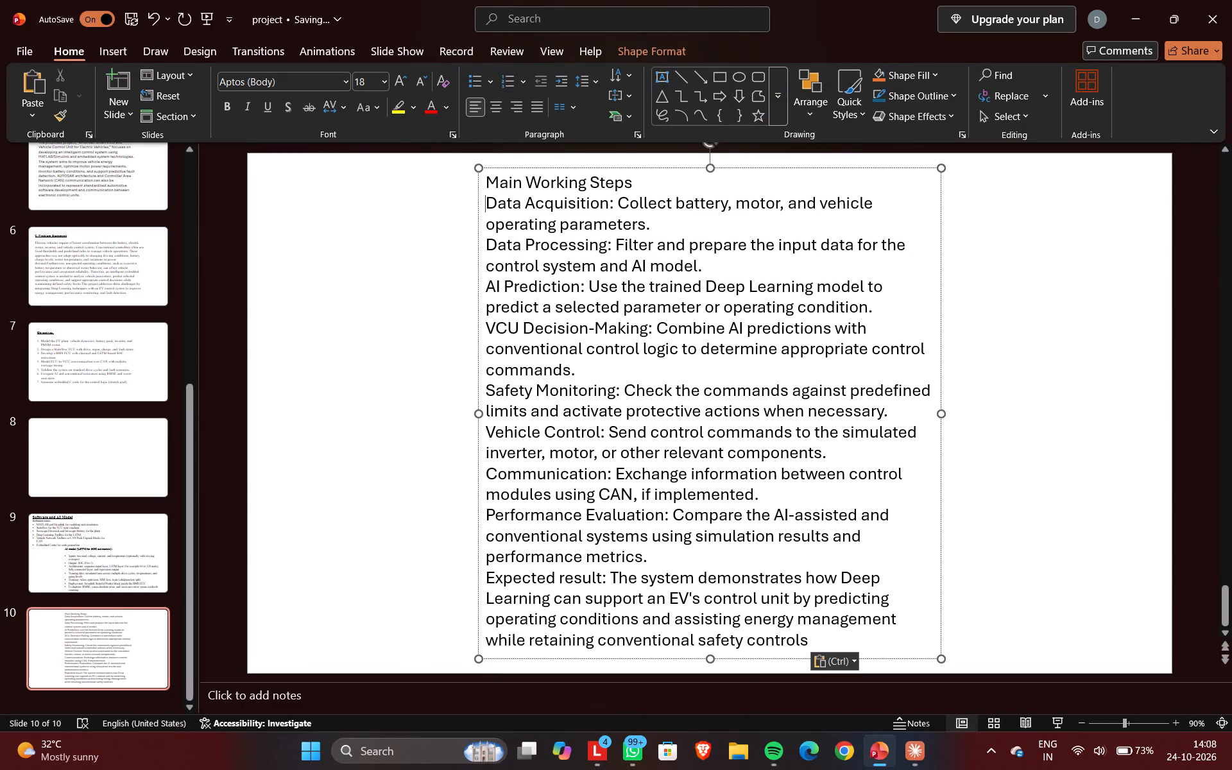
pyautogui.press('1')
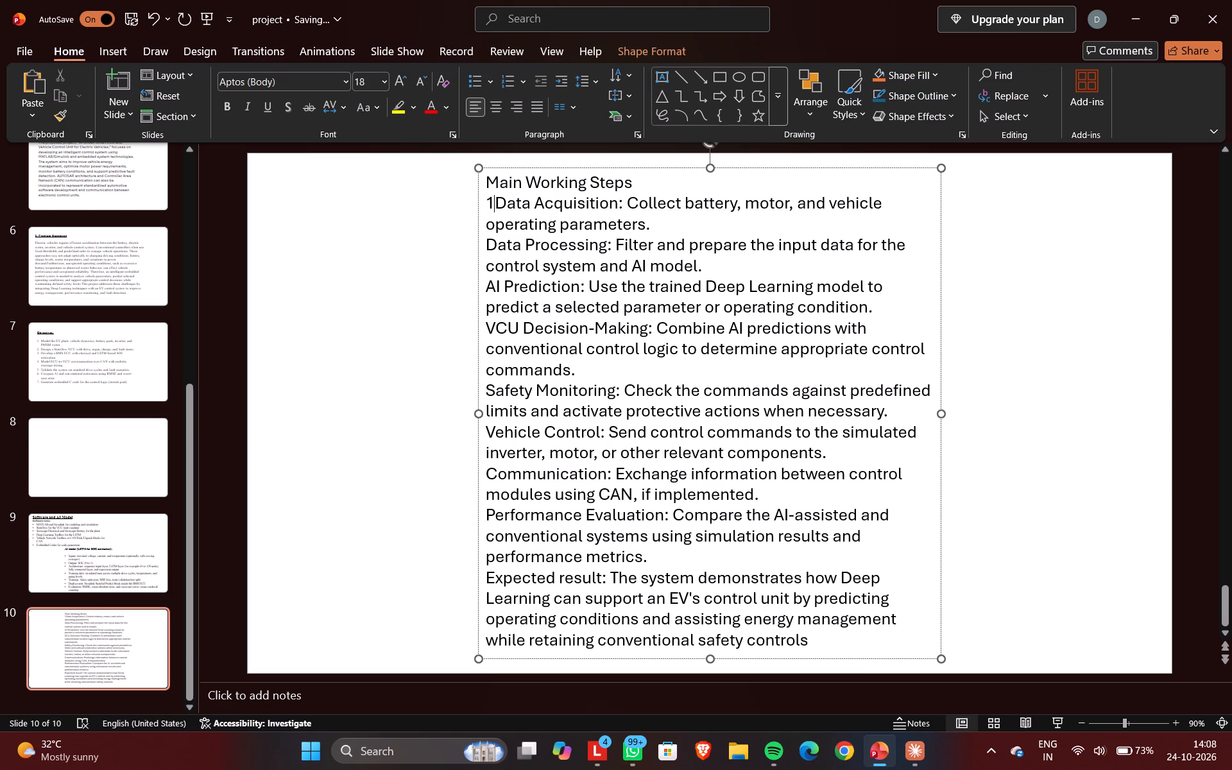
pyautogui.write('.')
pyautogui.press('space')
pyautogui.press('Down')
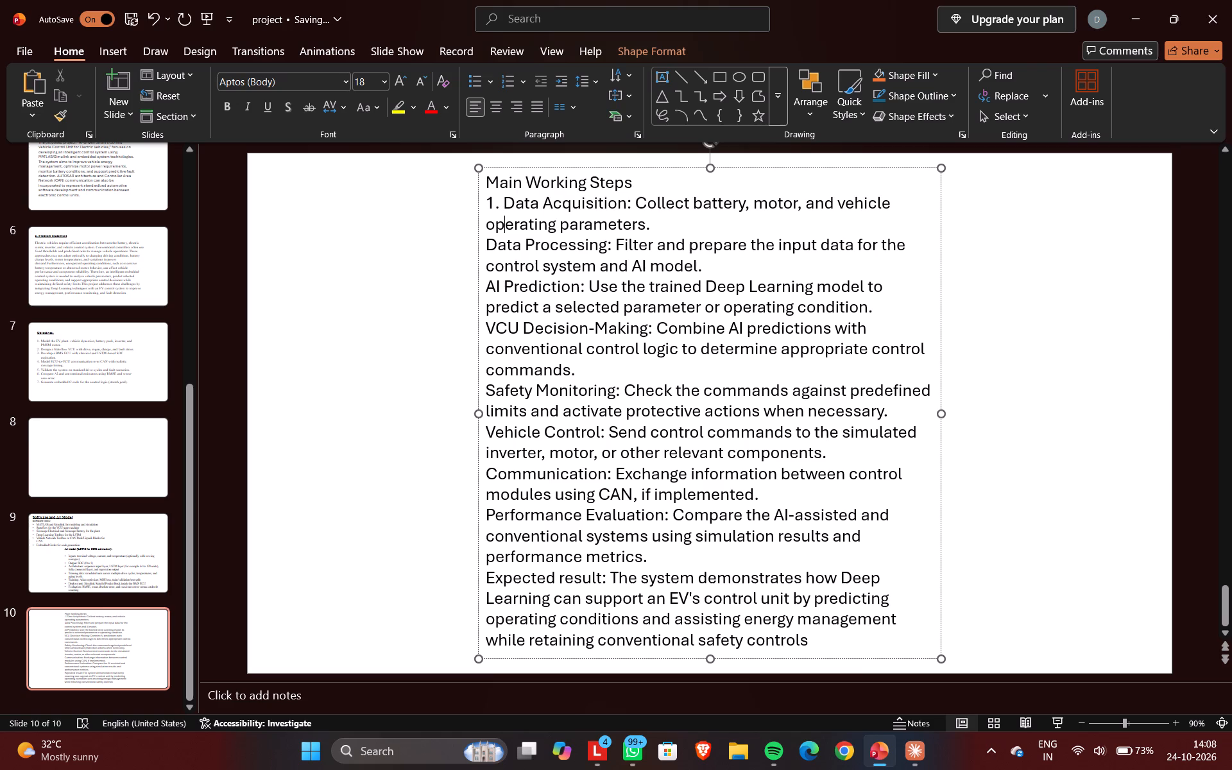
pyautogui.press('Down')
pyautogui.press('Left')
pyautogui.press('Left')
pyautogui.press('Left')
pyautogui.press('Down')
pyautogui.press('Left')
pyautogui.press('Left')
pyautogui.press('Left')
pyautogui.press('Left')
pyautogui.press('Left')
pyautogui.press('Left')
pyautogui.press('Left')
pyautogui.press('Left')
pyautogui.press('Left')
pyautogui.press('Left')
pyautogui.press('Left')
pyautogui.press('Left')
pyautogui.press('Left')
pyautogui.press('Left')
pyautogui.press('Left')
pyautogui.press('Left')
pyautogui.press('Left')
pyautogui.press('Left')
pyautogui.press('Left')
pyautogui.press('Left')
pyautogui.press('Left')
pyautogui.press('Left')
pyautogui.press('2')
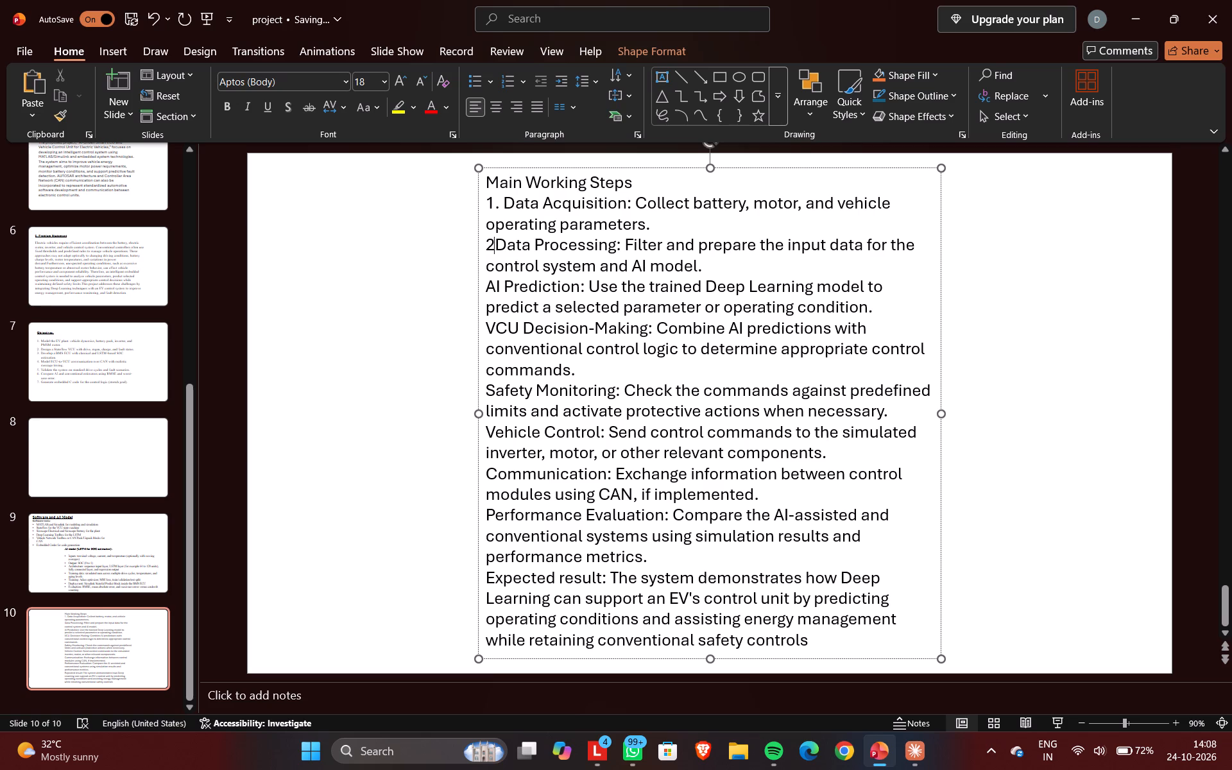
pyautogui.press('.')
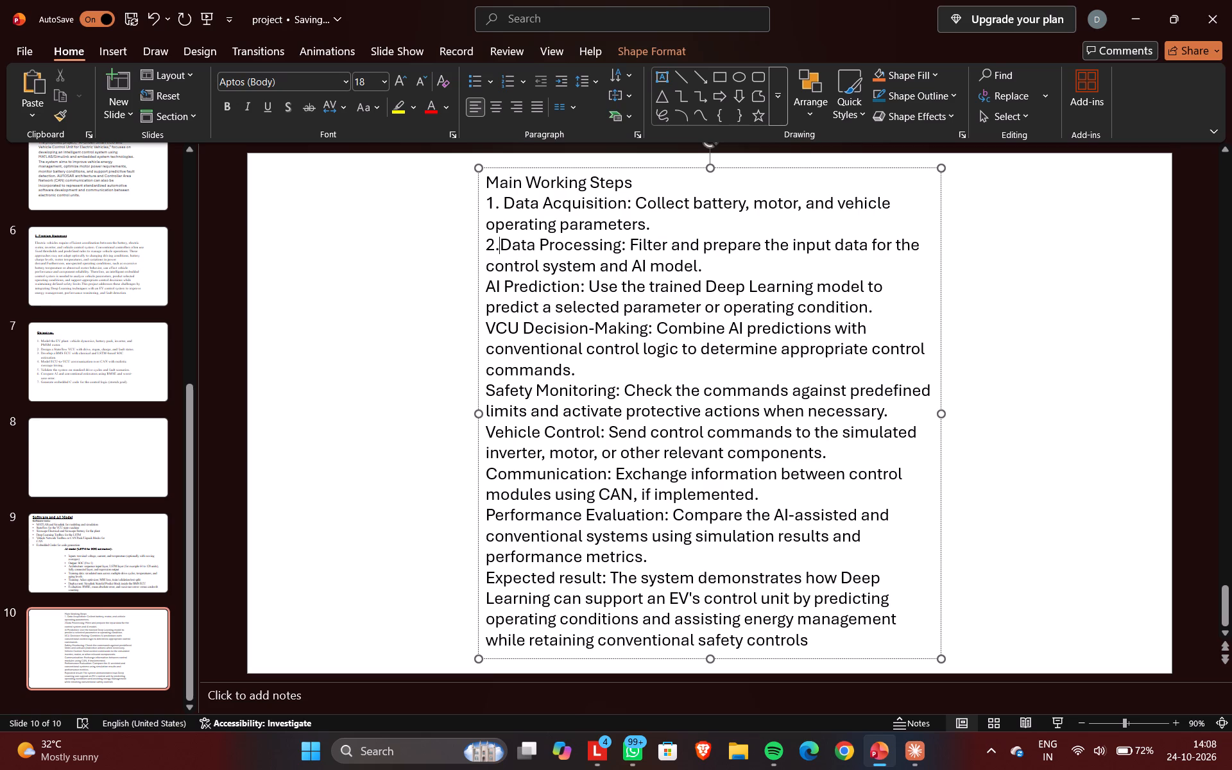
pyautogui.press('space')
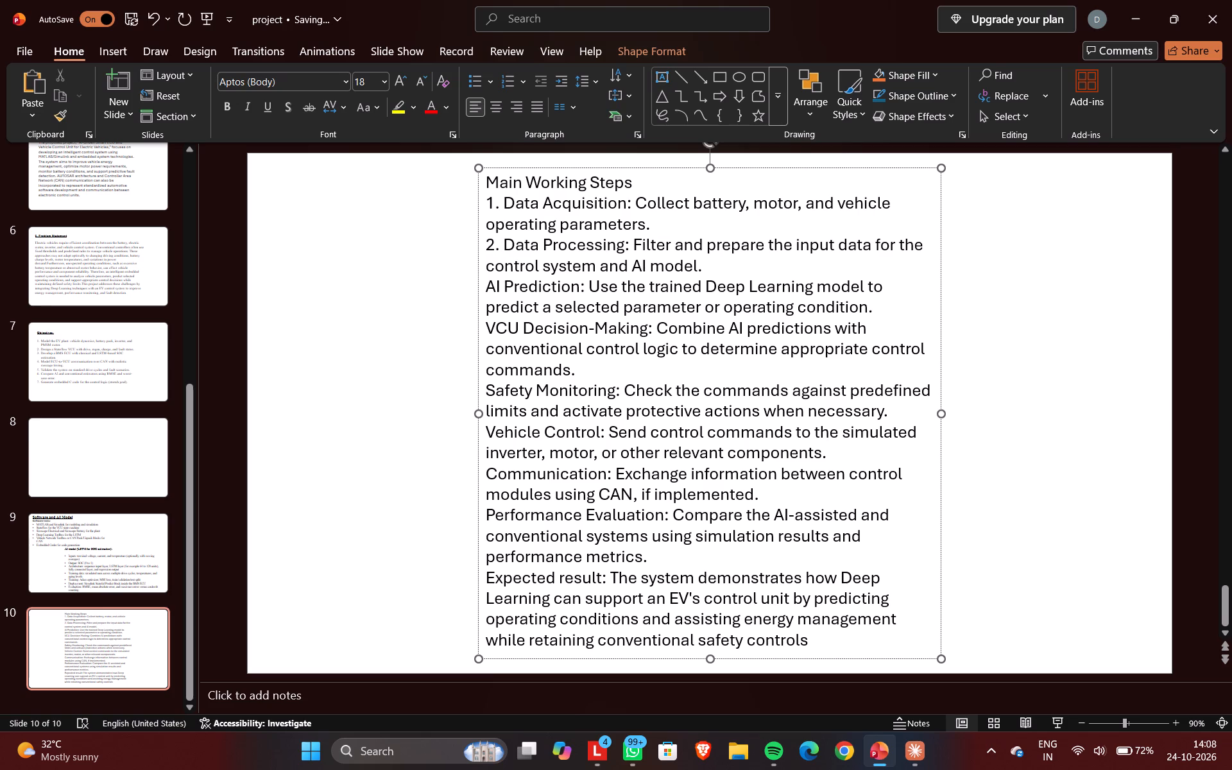
# Add the number "3. " before AI Prediction and "4. " before VCU Decision-Making in the Main Working Steps text.
pyautogui.press('Down')
pyautogui.press('Down')
pyautogui.press('Left')
pyautogui.press('Left')
pyautogui.press('Left')
pyautogui.press('3')
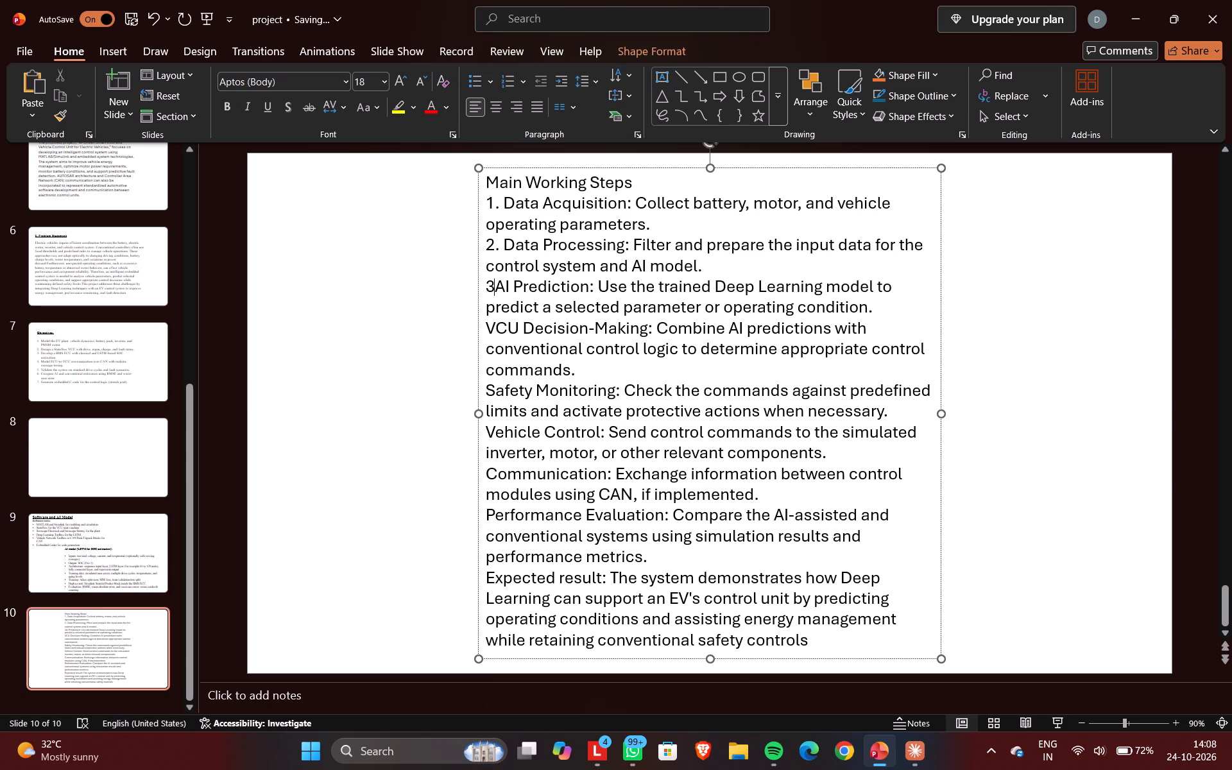
pyautogui.write('.')
pyautogui.press('space')
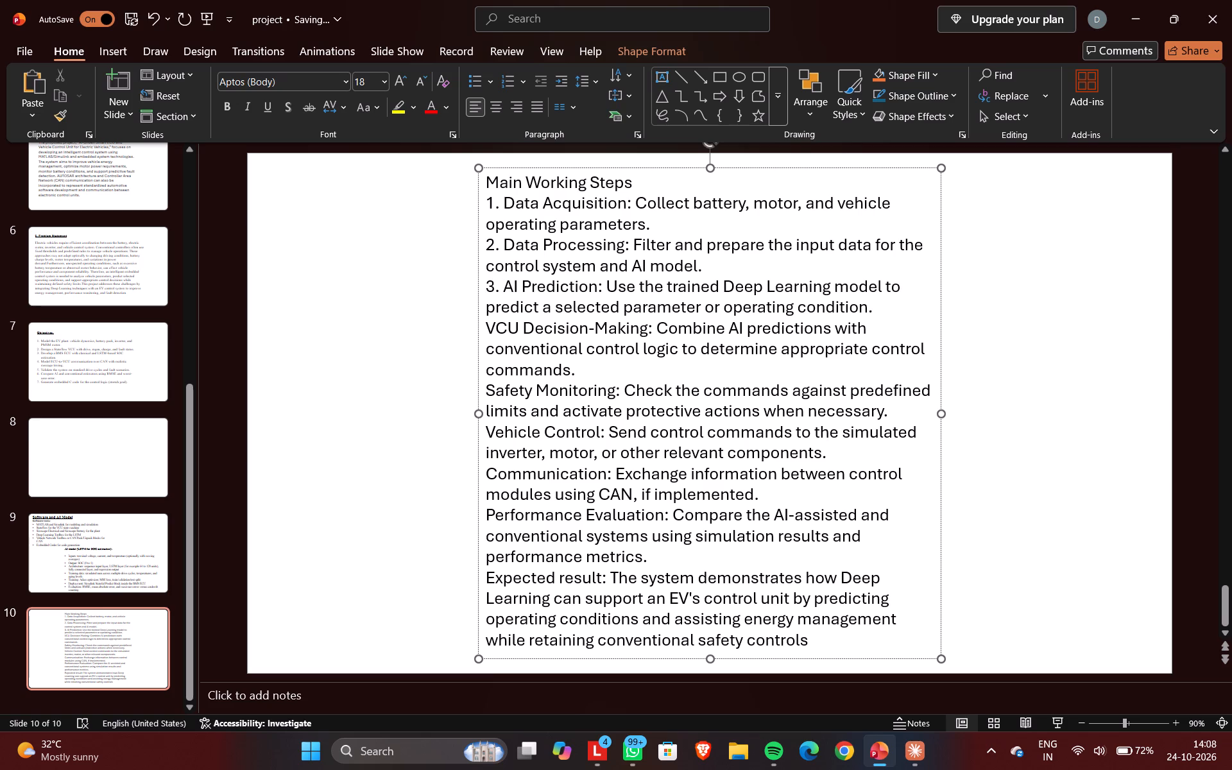
pyautogui.press('Down')
pyautogui.press('Down')
pyautogui.press('Left')
pyautogui.press('Left')
pyautogui.press('4')
pyautogui.write('.')
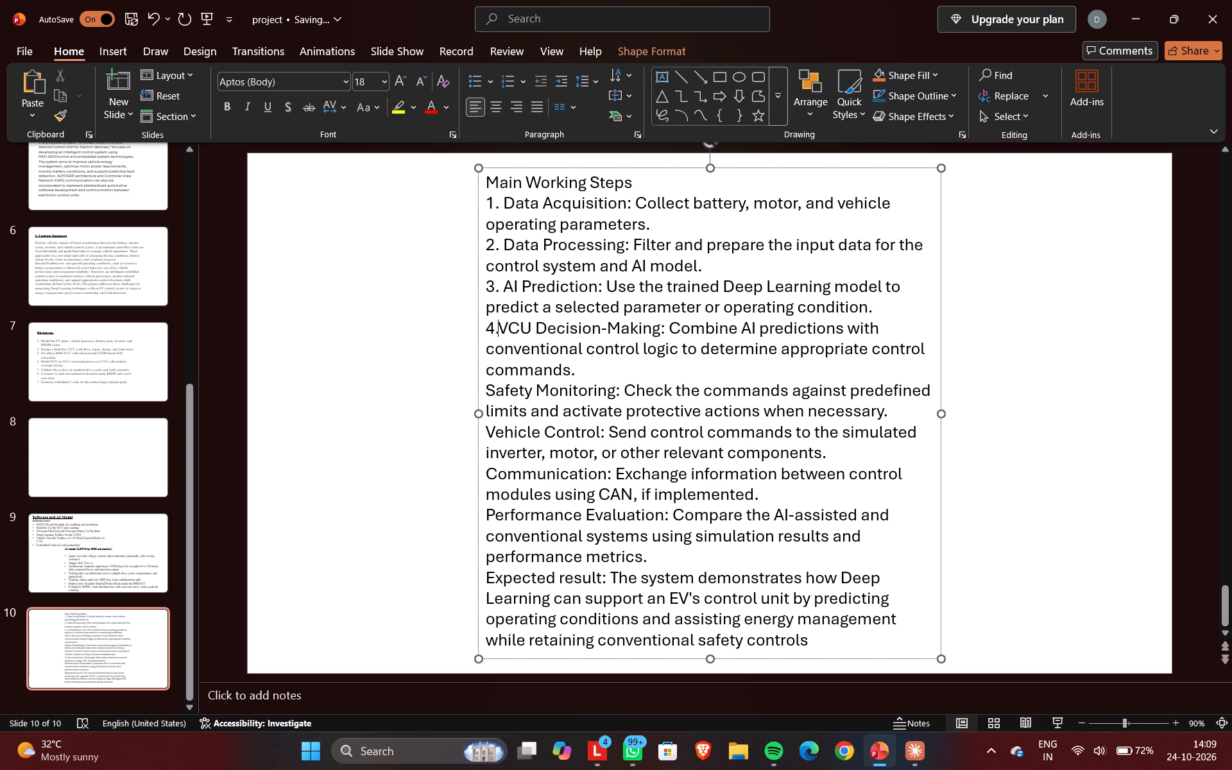
pyautogui.press('space')
# Add the number "5. " before Safety Monitoring and "6. " before Vehicle Control in the Main Working Steps text.
pyautogui.press('Down')
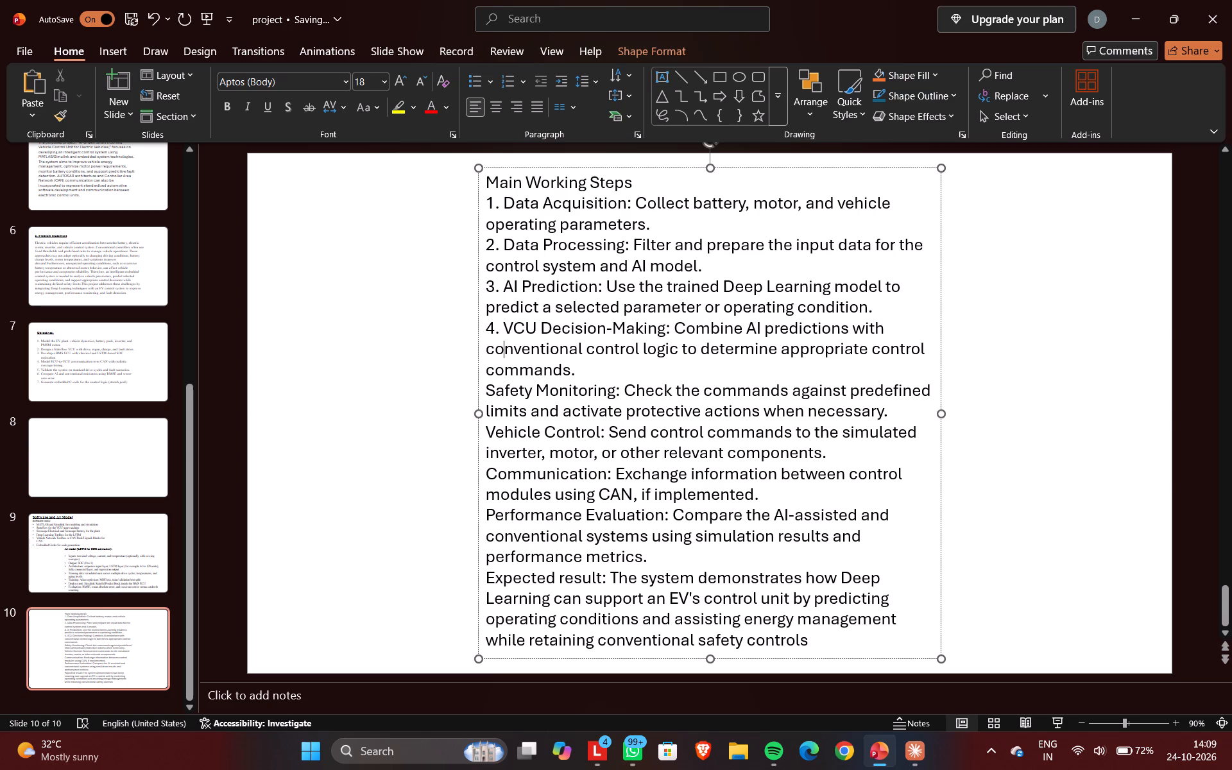
pyautogui.press('Down')
pyautogui.press('Down')
pyautogui.press('Left')
pyautogui.press('5')
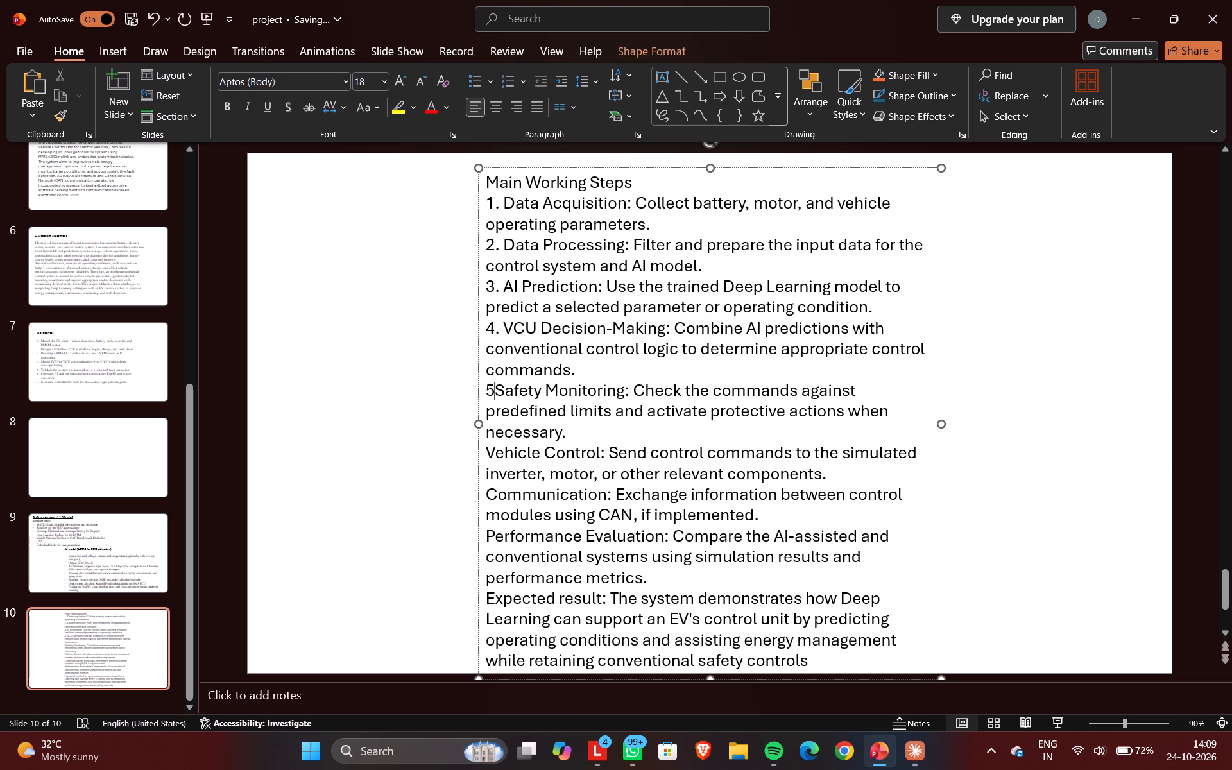
pyautogui.press('.')
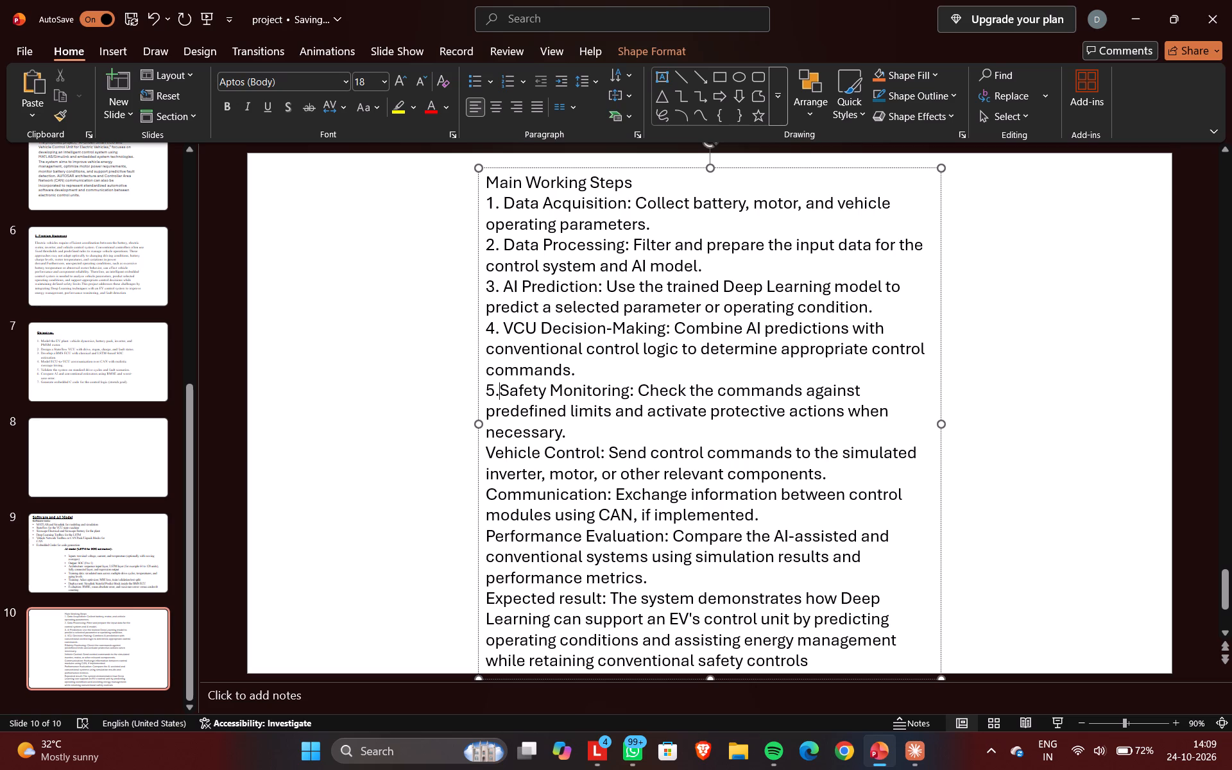
pyautogui.press('space')
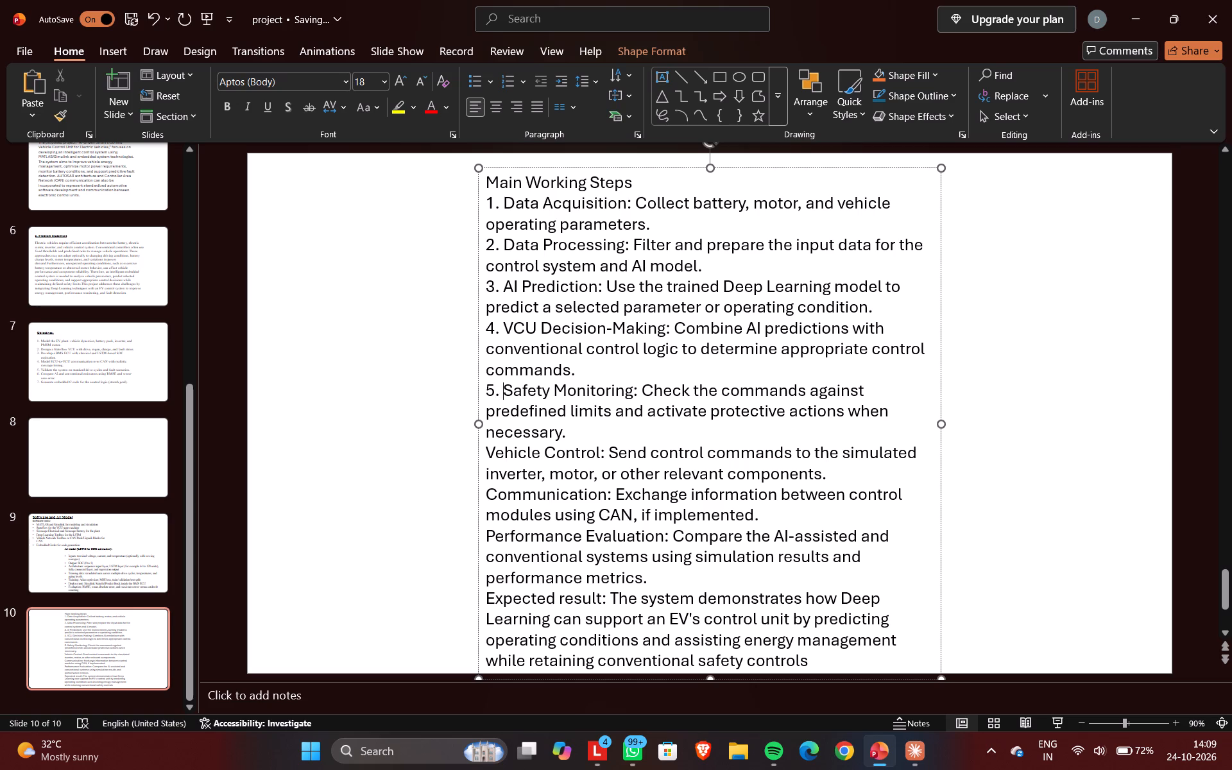
pyautogui.press('Down')
pyautogui.press('Down')
pyautogui.press('Down')
pyautogui.press('Left')
pyautogui.press('Left')
pyautogui.write('6.')
pyautogui.press('space')
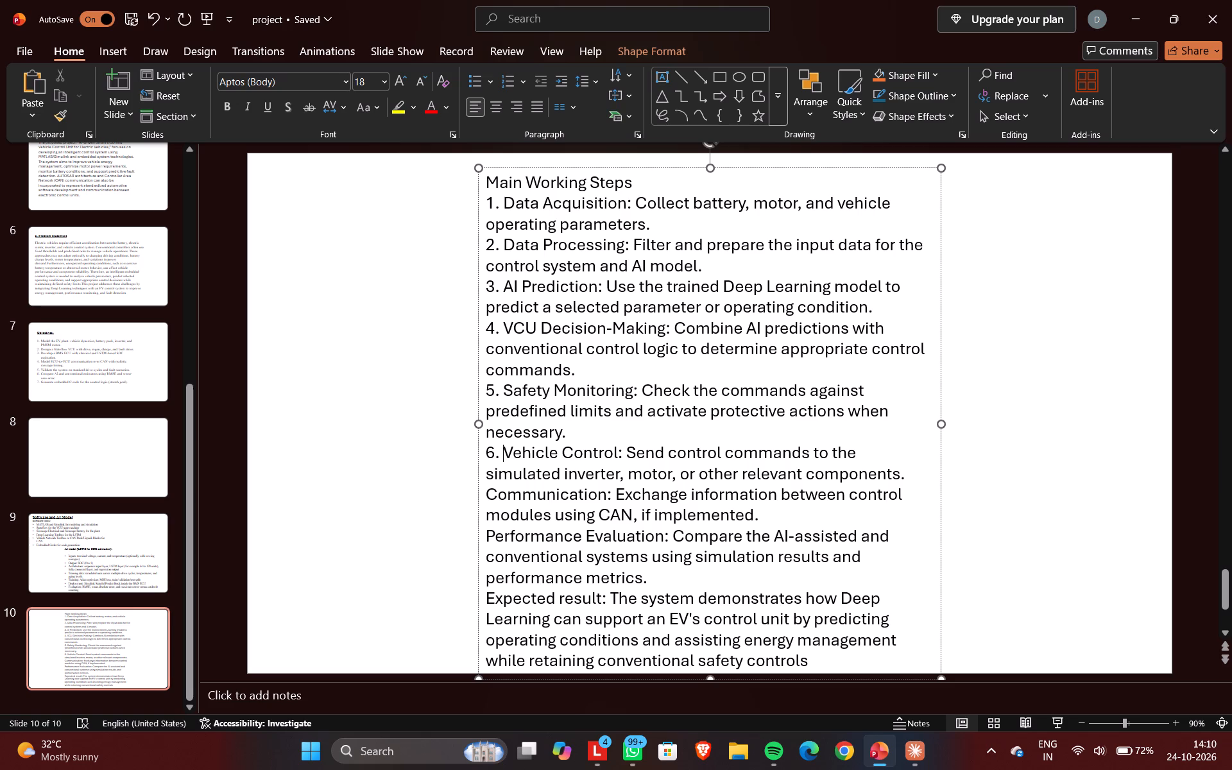
# Add the number "7. " before Communication and "8. " before Performance Evaluation in the Main Working Steps text.
pyautogui.press('Down')
pyautogui.press('Down')
pyautogui.press('Left')
pyautogui.press('Left')
pyautogui.press('7')
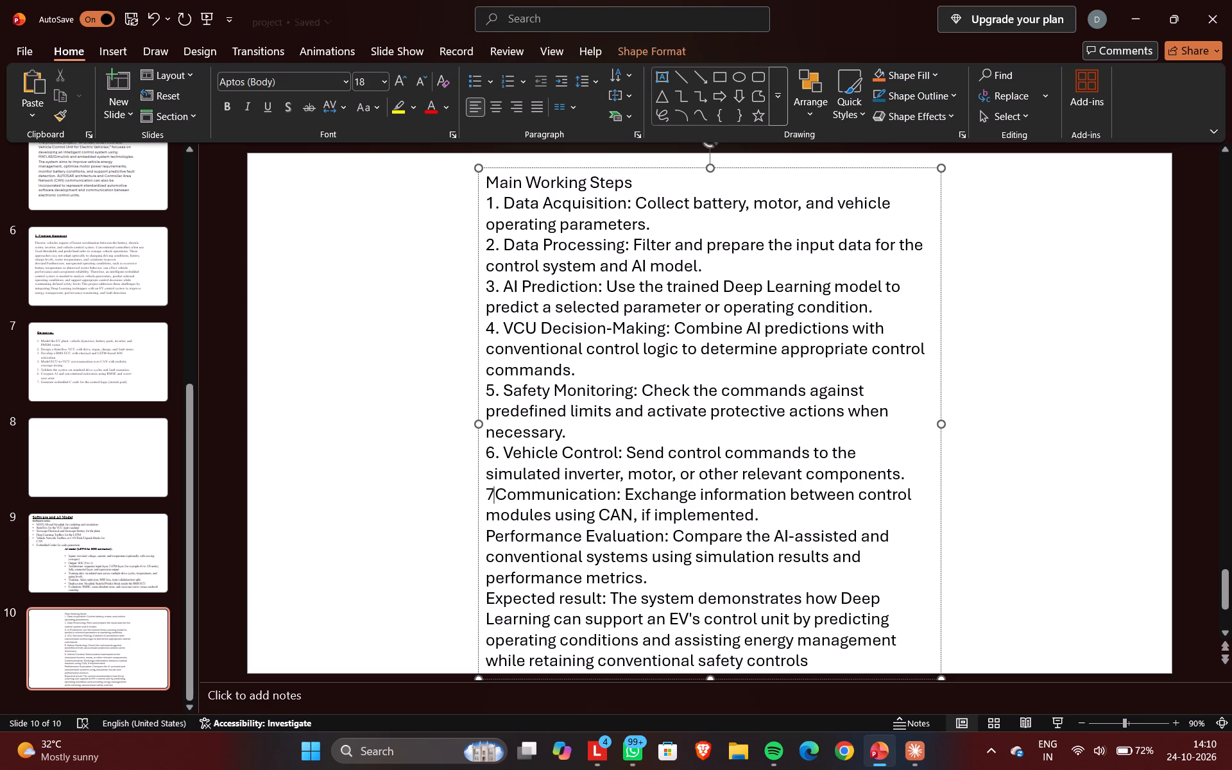
pyautogui.write('.')
pyautogui.press('space')
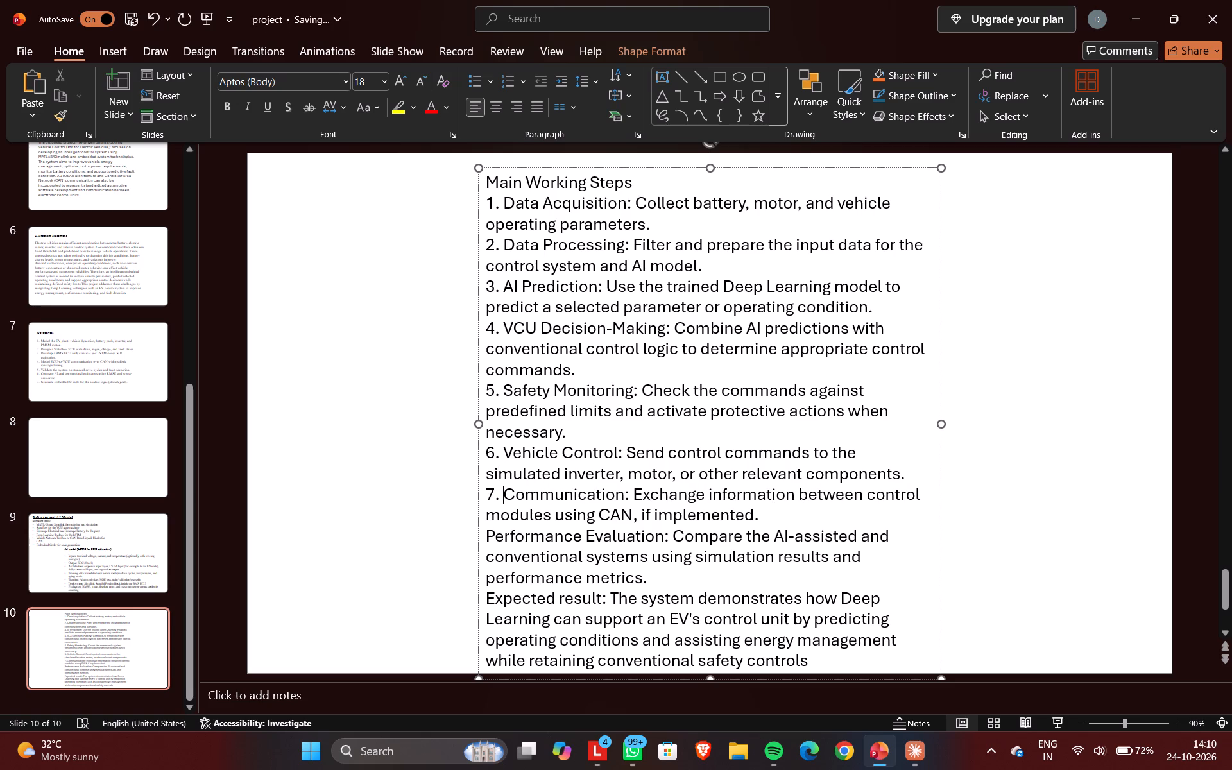
pyautogui.press('Down')
pyautogui.press('Down')
pyautogui.press('Left')
pyautogui.press('Left')
pyautogui.press('8')
pyautogui.write('.')
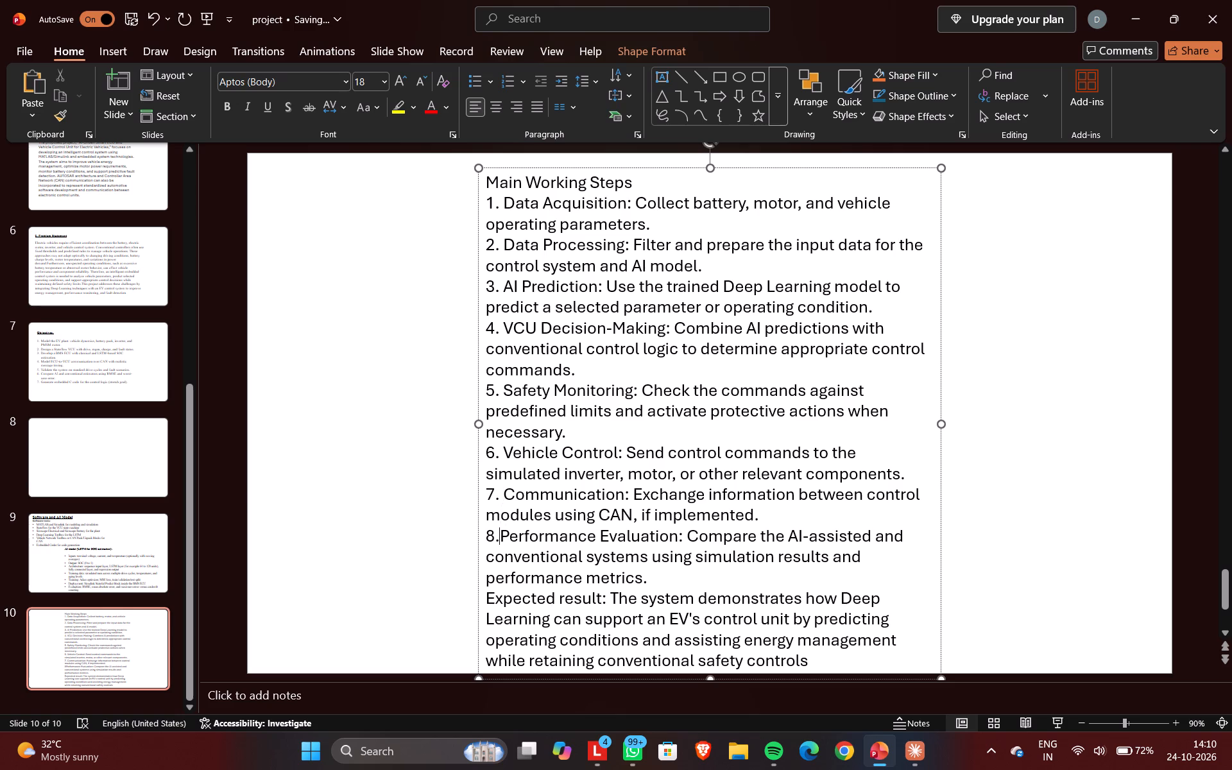
pyautogui.press('space')
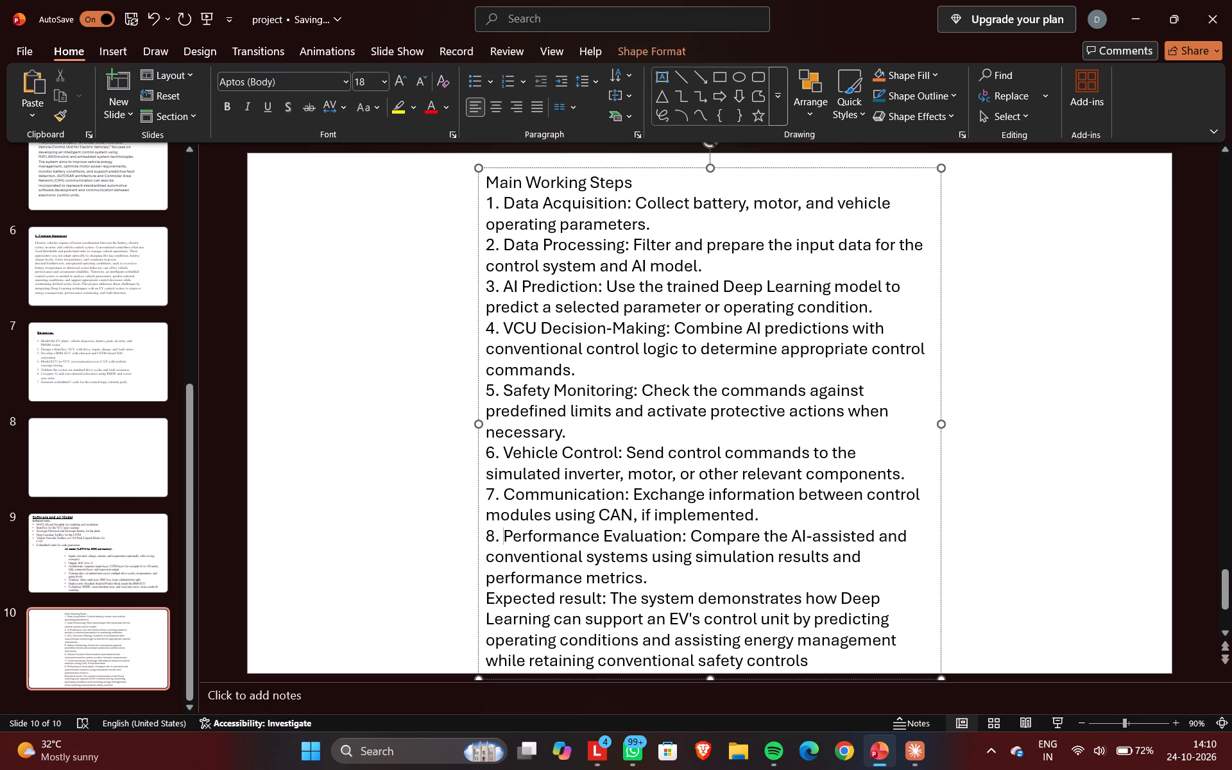
# Add the number "9. " before Expected result, the last item of the Main Working Steps text.
pyautogui.press('Down')
pyautogui.press('Down')
pyautogui.press('Down')
pyautogui.press('Left')
pyautogui.press('Left')
pyautogui.press('9')
pyautogui.press('.')
pyautogui.press('space')
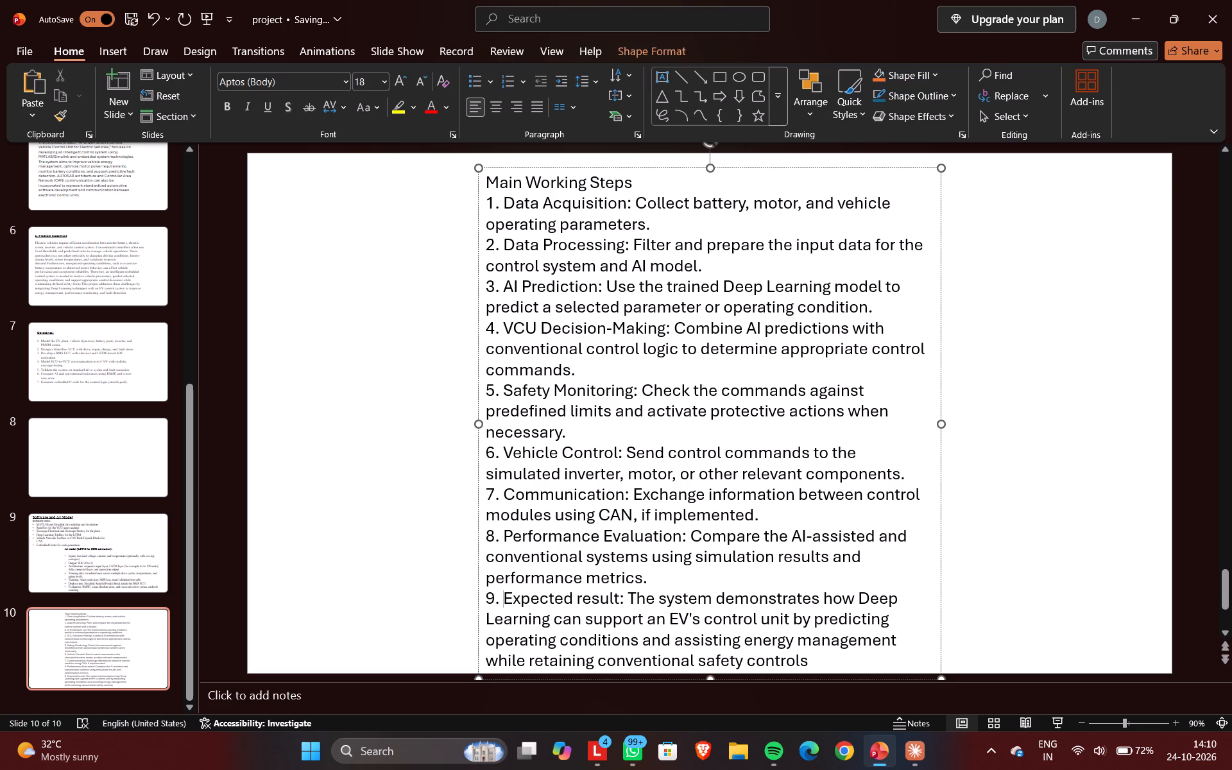
# Widen the Main Working Steps text box by extending its right edge so all the text fits on slide 10.
pyautogui.moveTo(943, 422); pyautogui.dragTo(1048, 397)
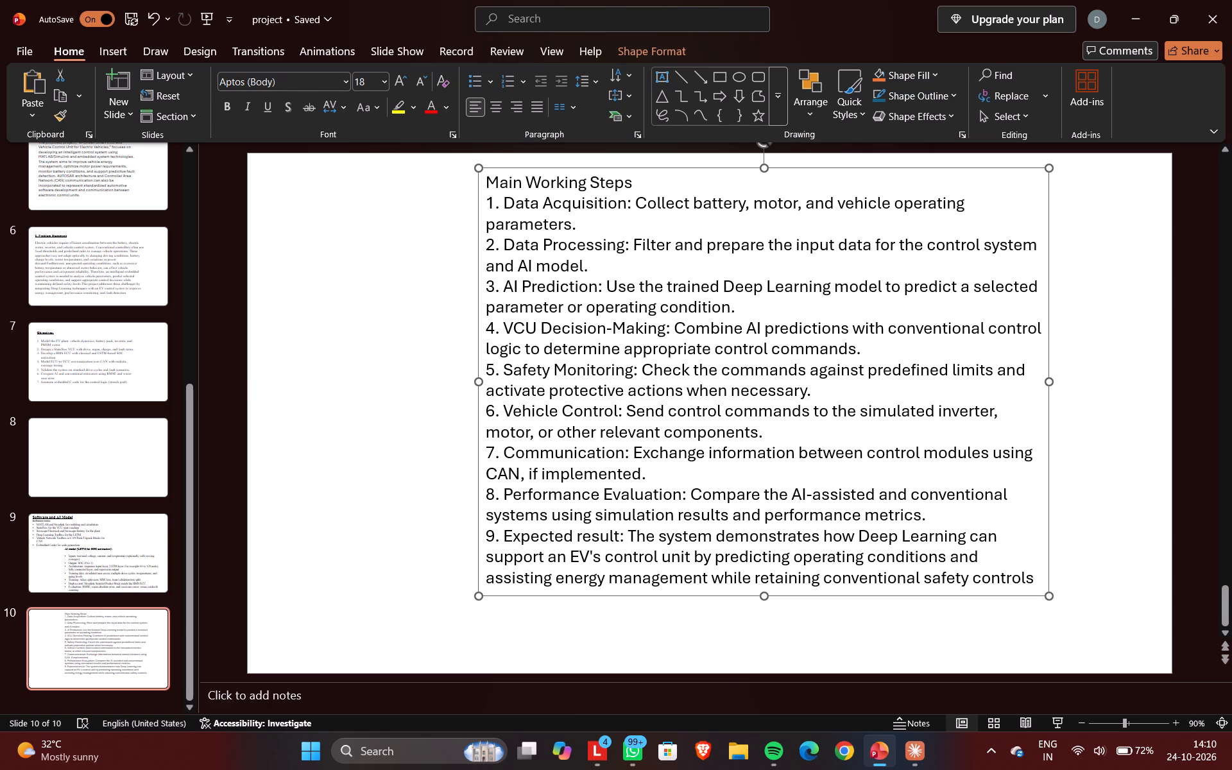
# Remove the "9. " before Expected result and set that paragraph apart from step 8 with two blank lines.
pyautogui.click(503, 535)
pyautogui.press('BackSpace')
pyautogui.press('BackSpace')
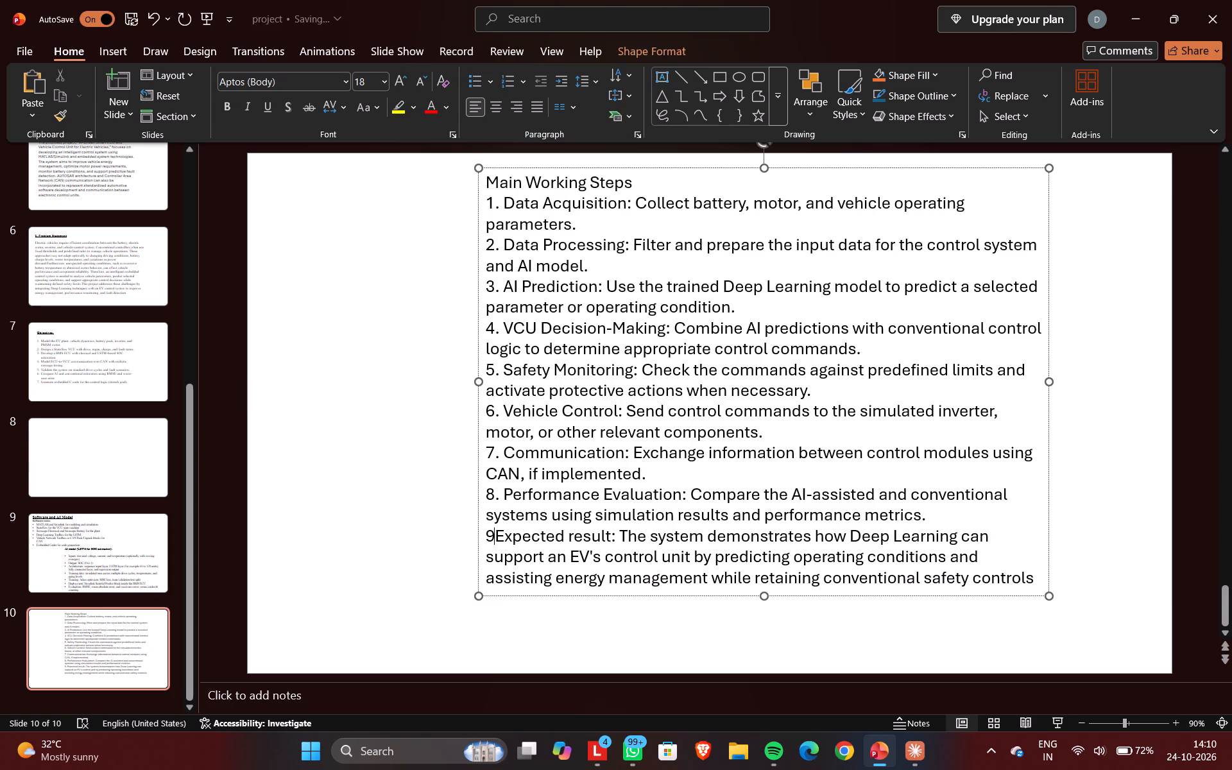
pyautogui.press('BackSpace')
pyautogui.press('Return')
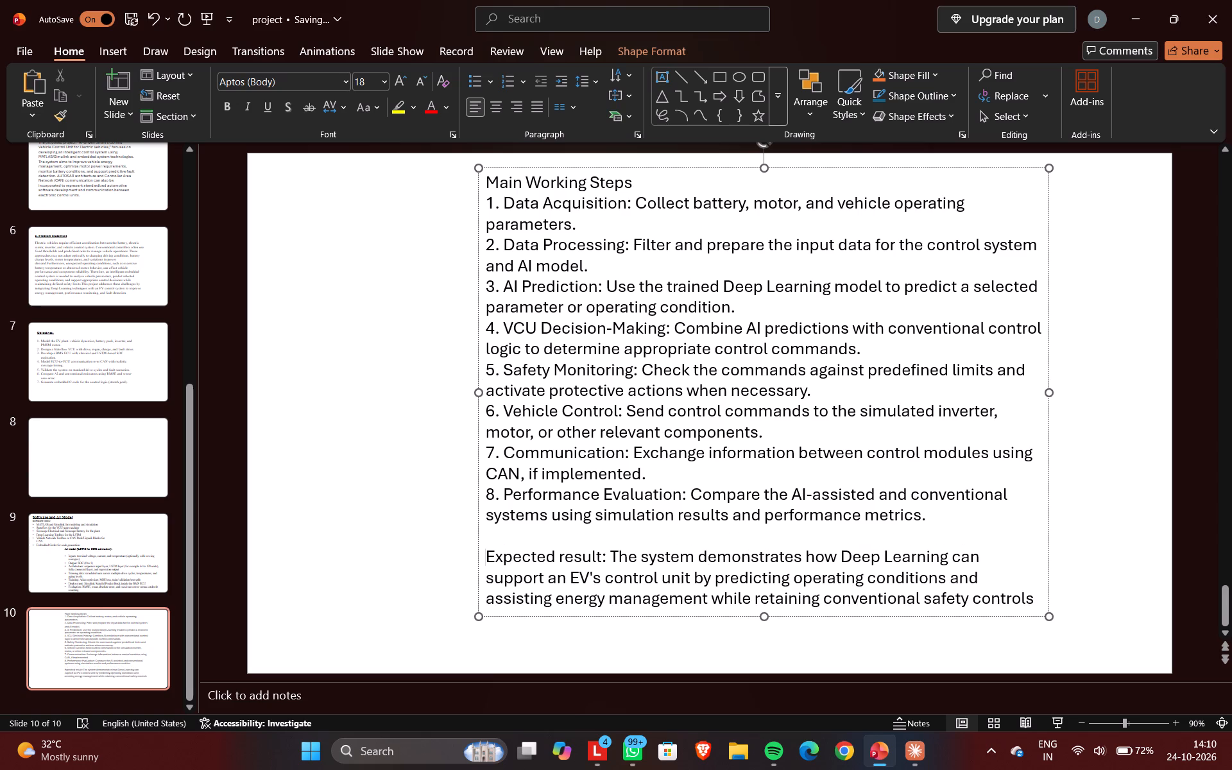
pyautogui.press('Return')
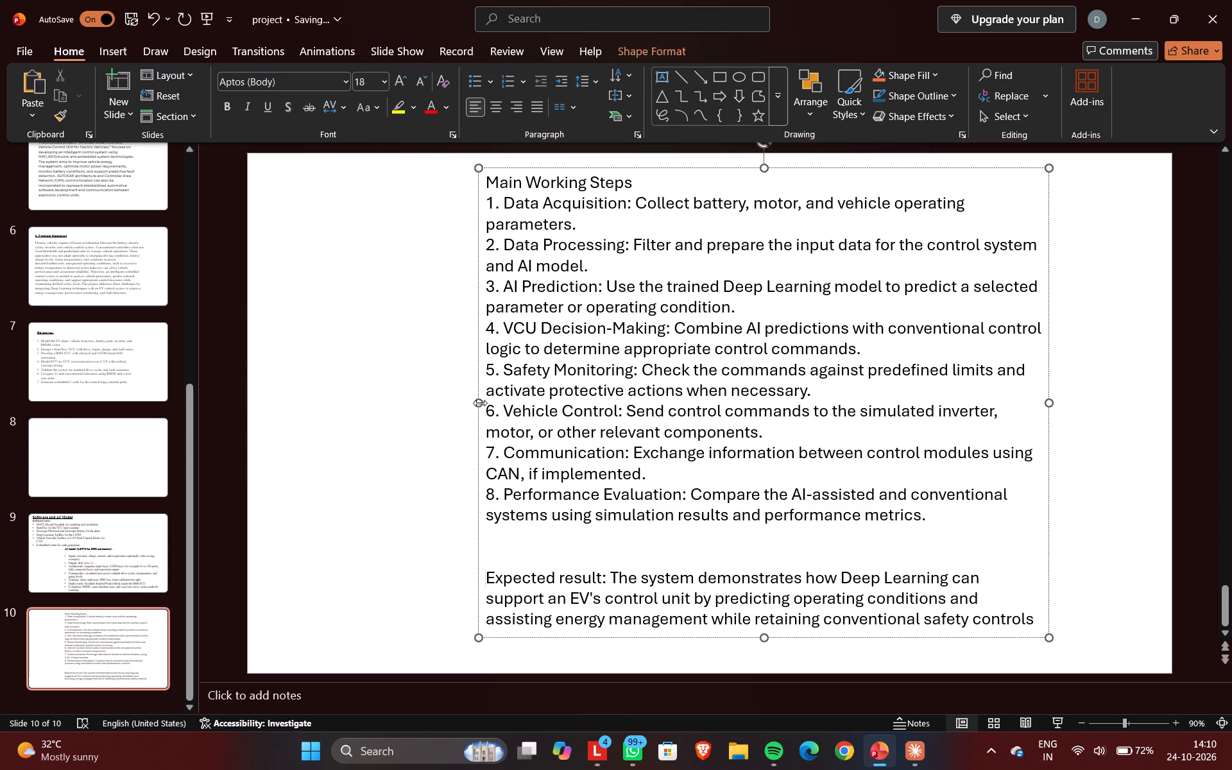
# Widen the Main Working Steps text box by extending its left edge, and shift the box slightly down on slide 10.
pyautogui.moveTo(479, 404); pyautogui.dragTo(293, 424)
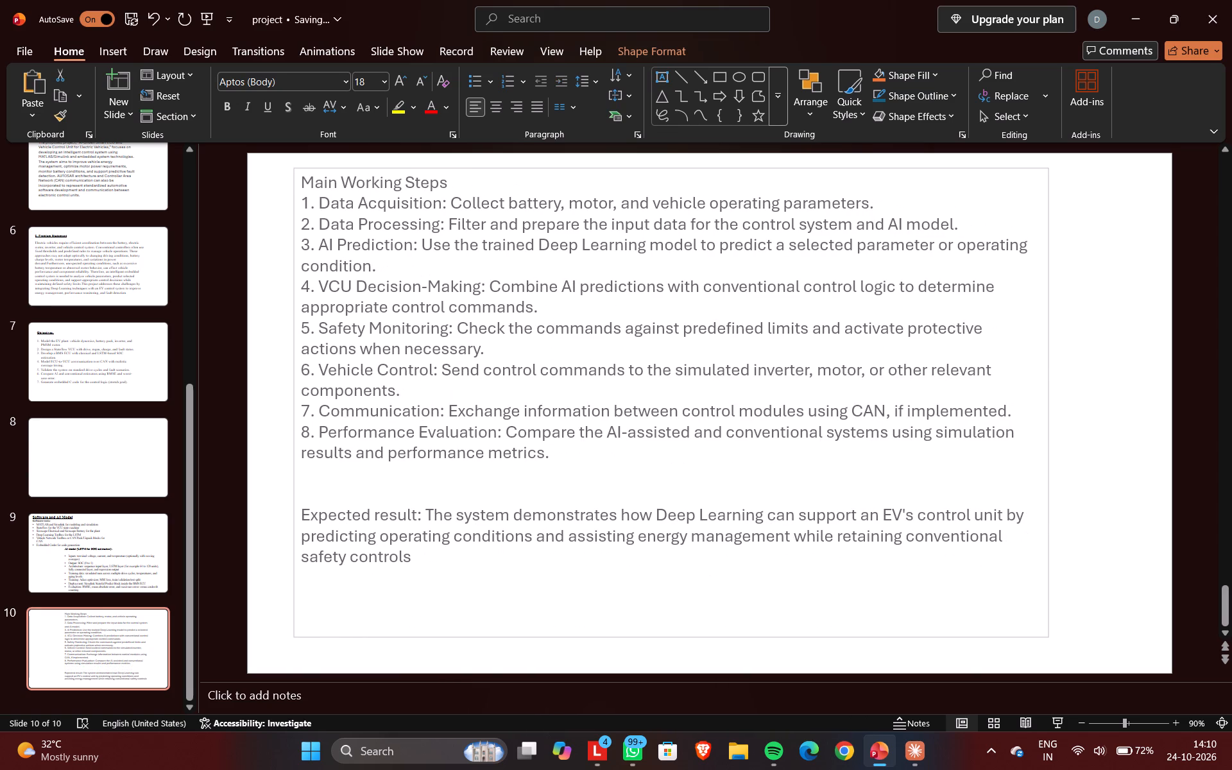
pyautogui.moveTo(293, 424); pyautogui.dragTo(296, 424)
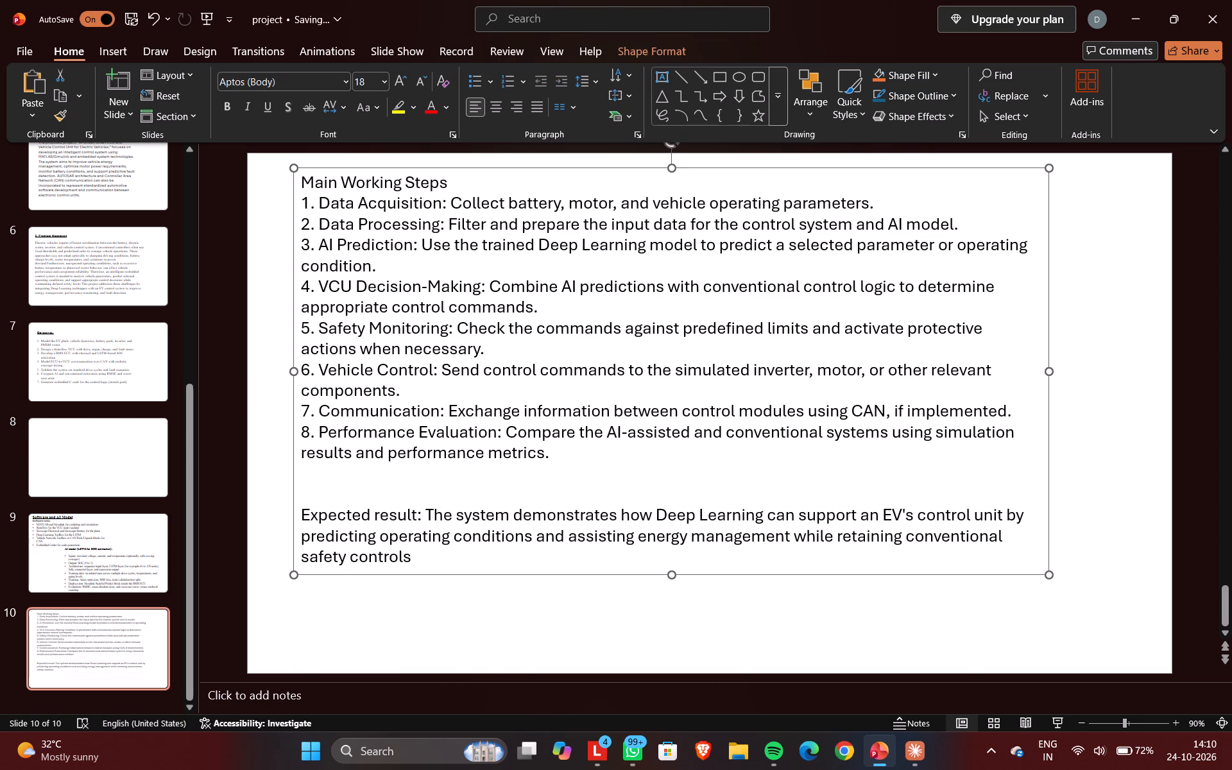
pyautogui.moveTo(531, 576); pyautogui.dragTo(526, 597)
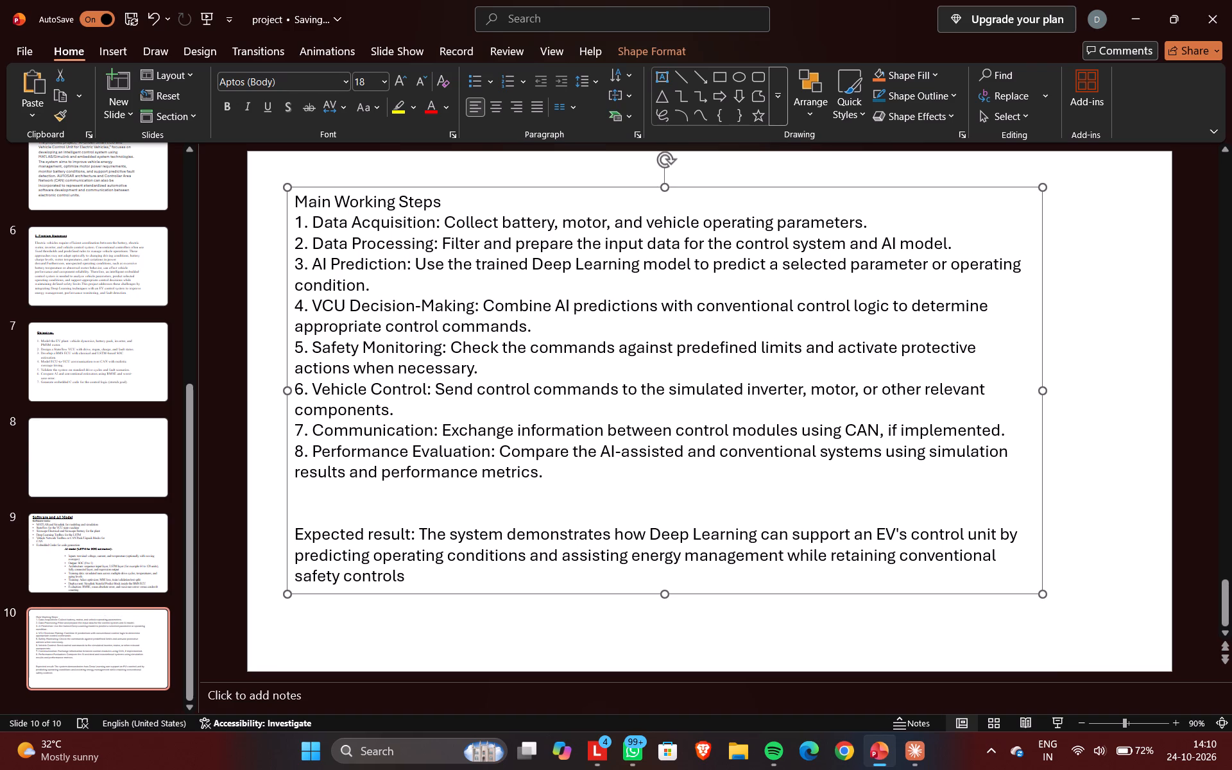
# Change the font of all the text in the Main Working Steps box to Times New Roman.
pyautogui.moveTo(436, 575); pyautogui.dragTo(244, 168)
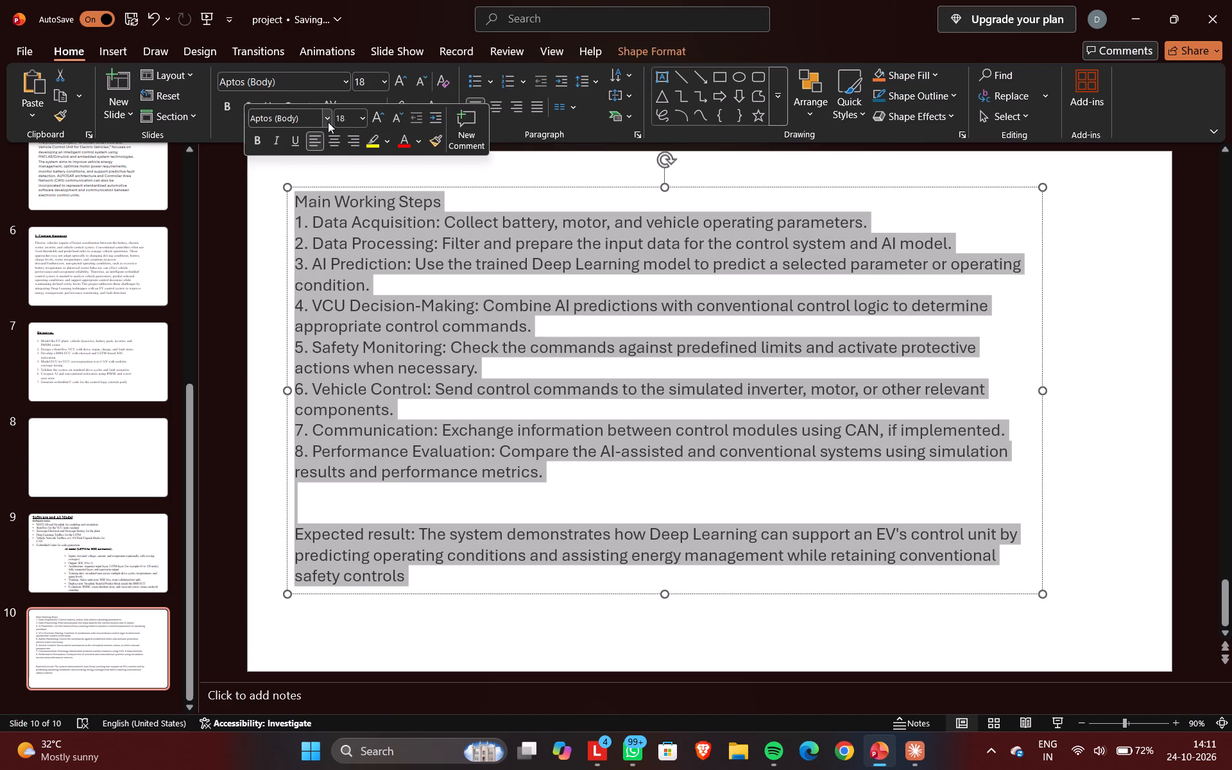
pyautogui.click(328, 122)
pyautogui.click(309, 232)
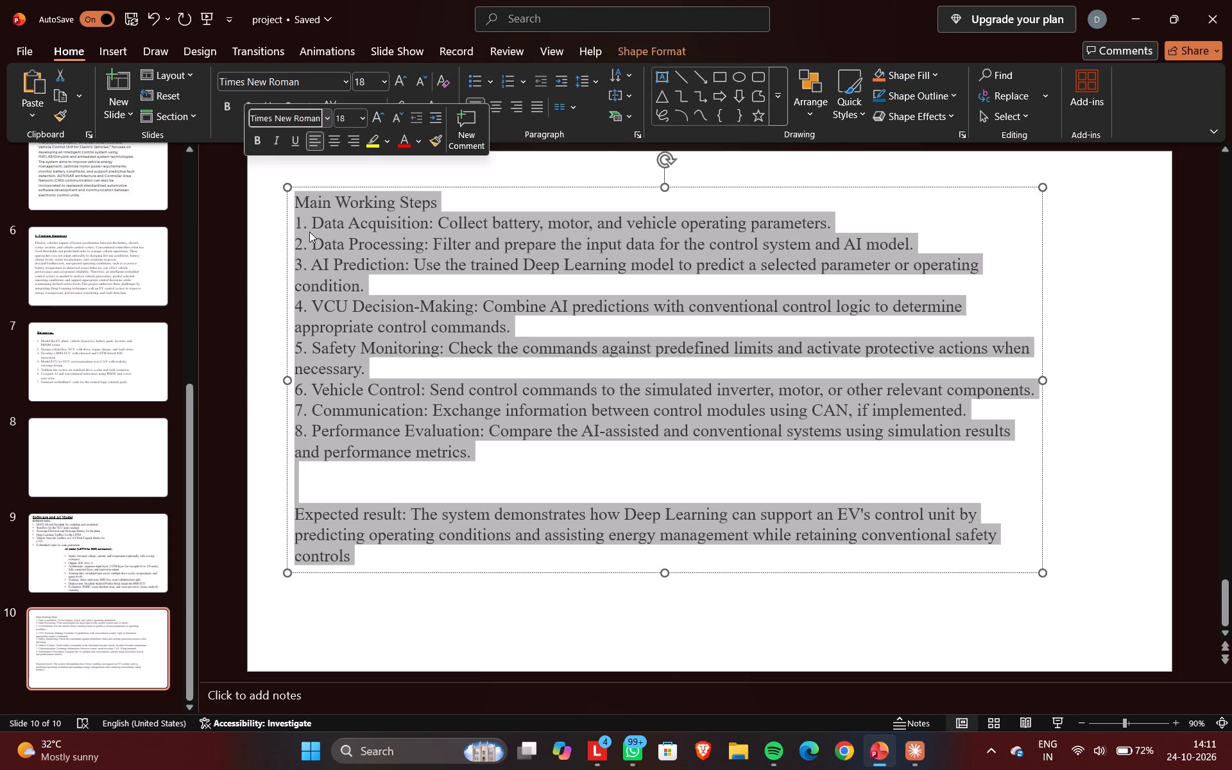
pyautogui.click(457, 203)
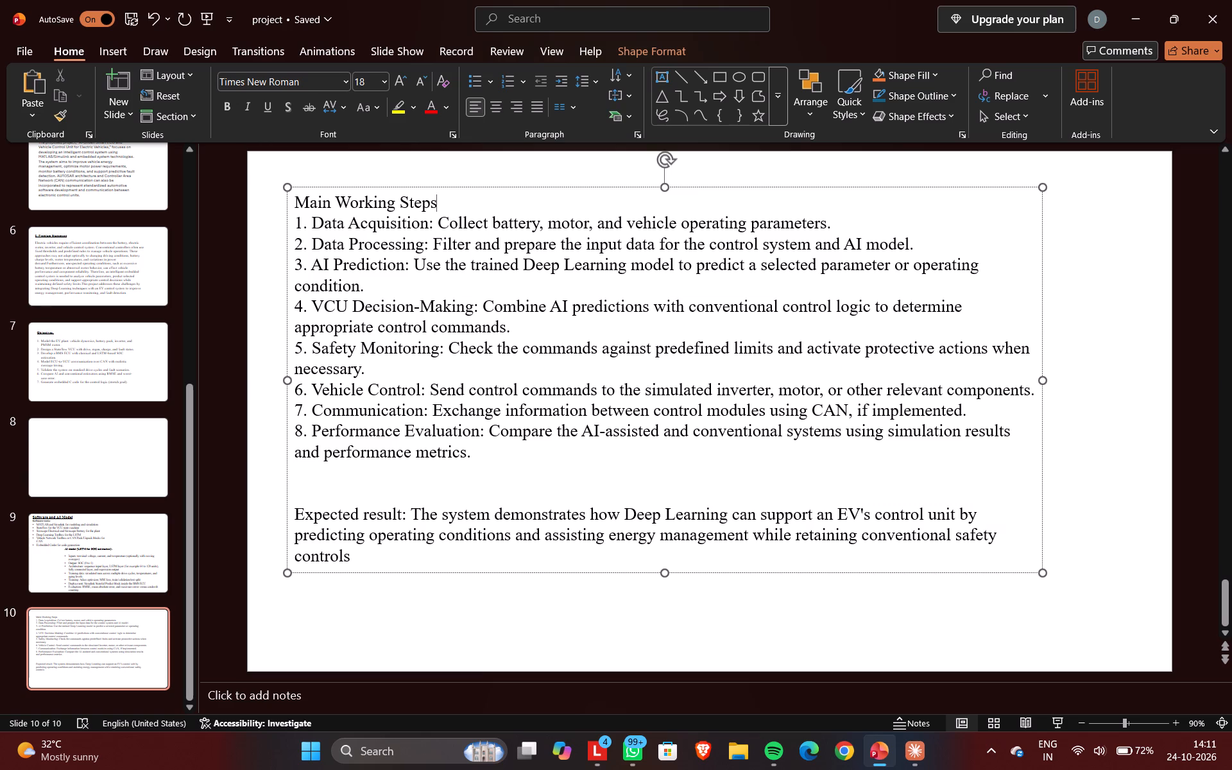
# On slide 10, insert a blank line below the Main Working Steps heading and add a colon at the heading's end.
pyautogui.scroll(9, 52, 211)
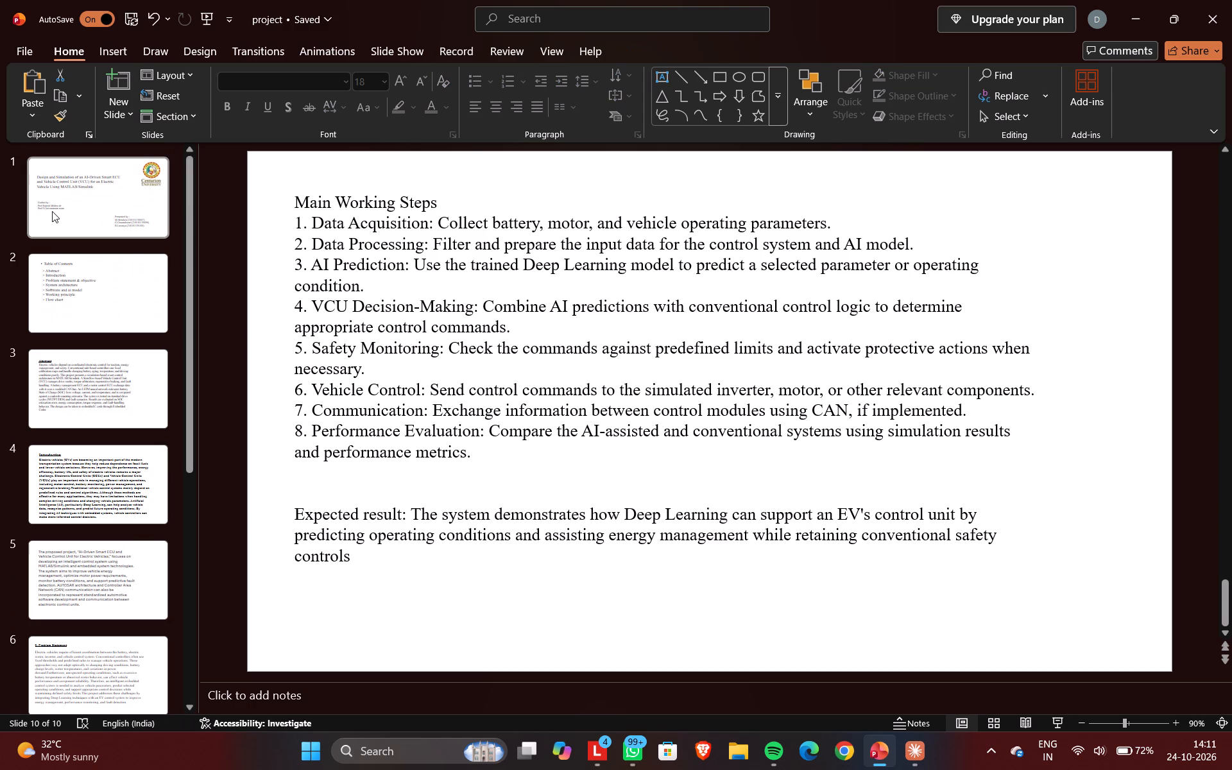
pyautogui.scroll(-3, 121, 406)
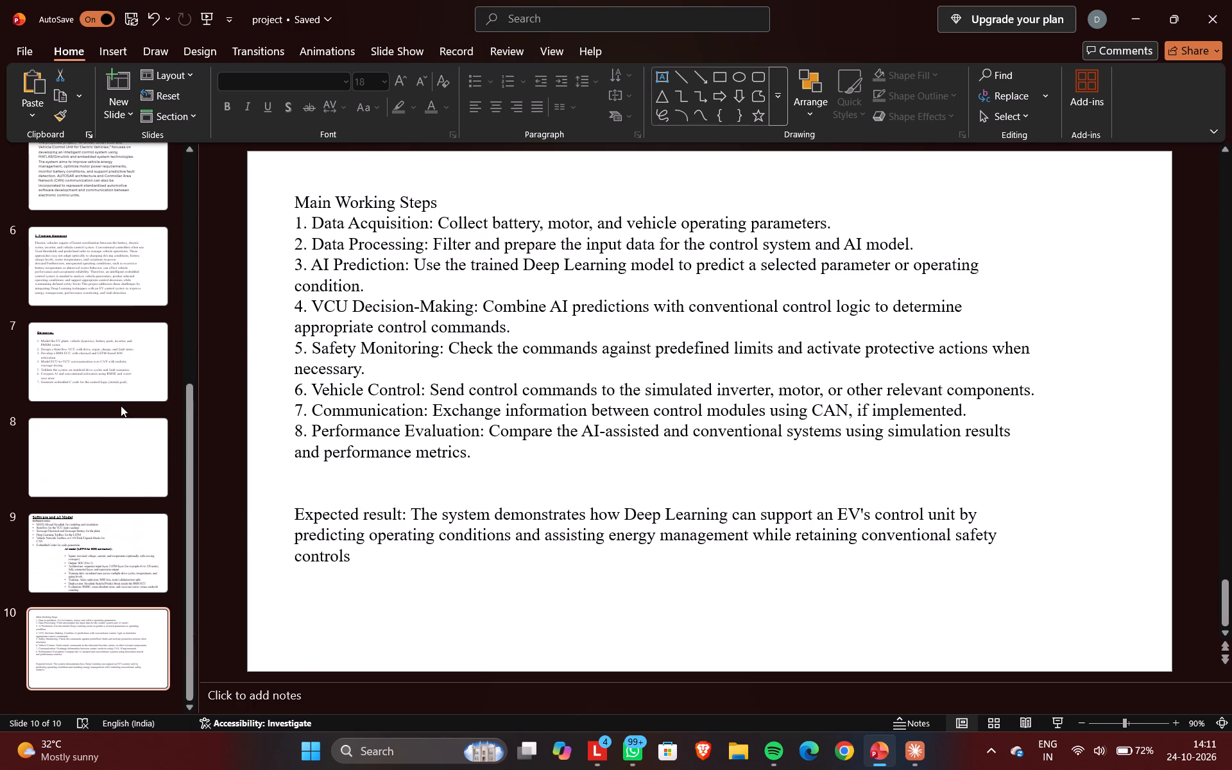
pyautogui.click(99, 626)
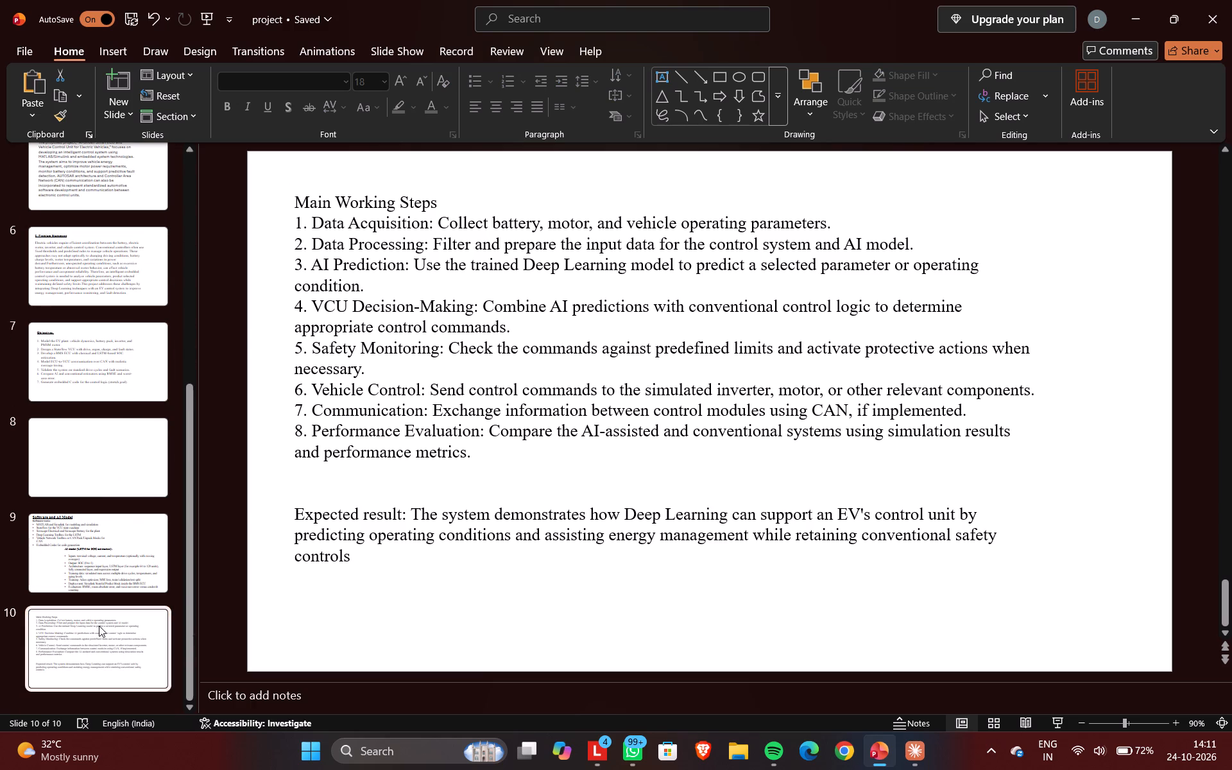
pyautogui.click(450, 204)
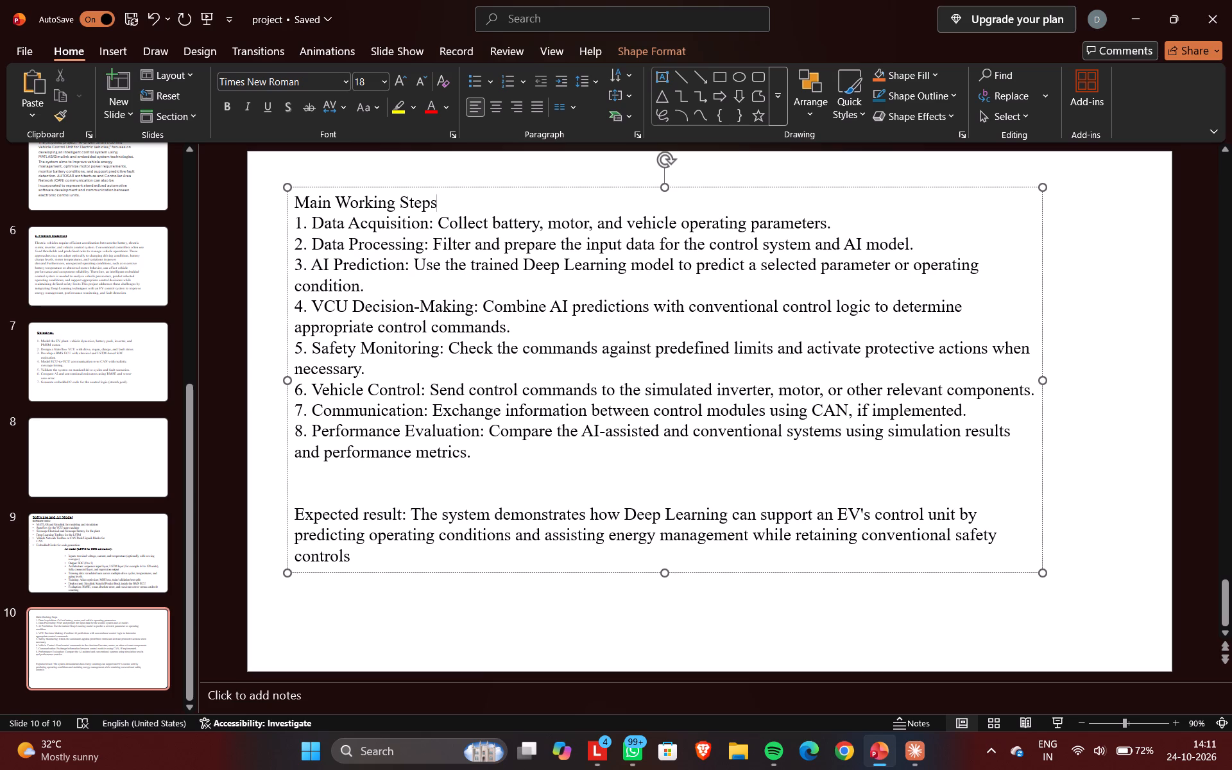
pyautogui.press('Return')
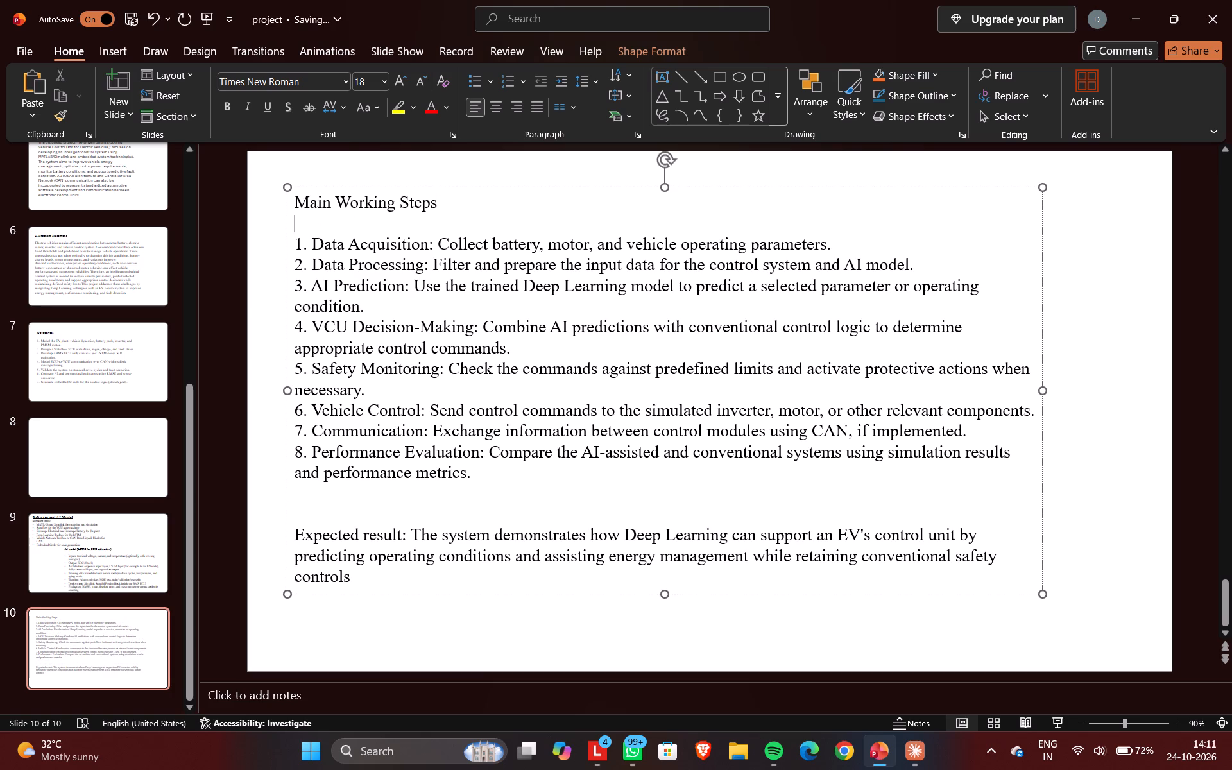
pyautogui.click(447, 200)
pyautogui.hotkey('shift', ':')
# Format the "Main Working Steps:" heading as bold and underlined with font size 24.
pyautogui.moveTo(447, 200); pyautogui.dragTo(277, 207)
pyautogui.click(292, 181)
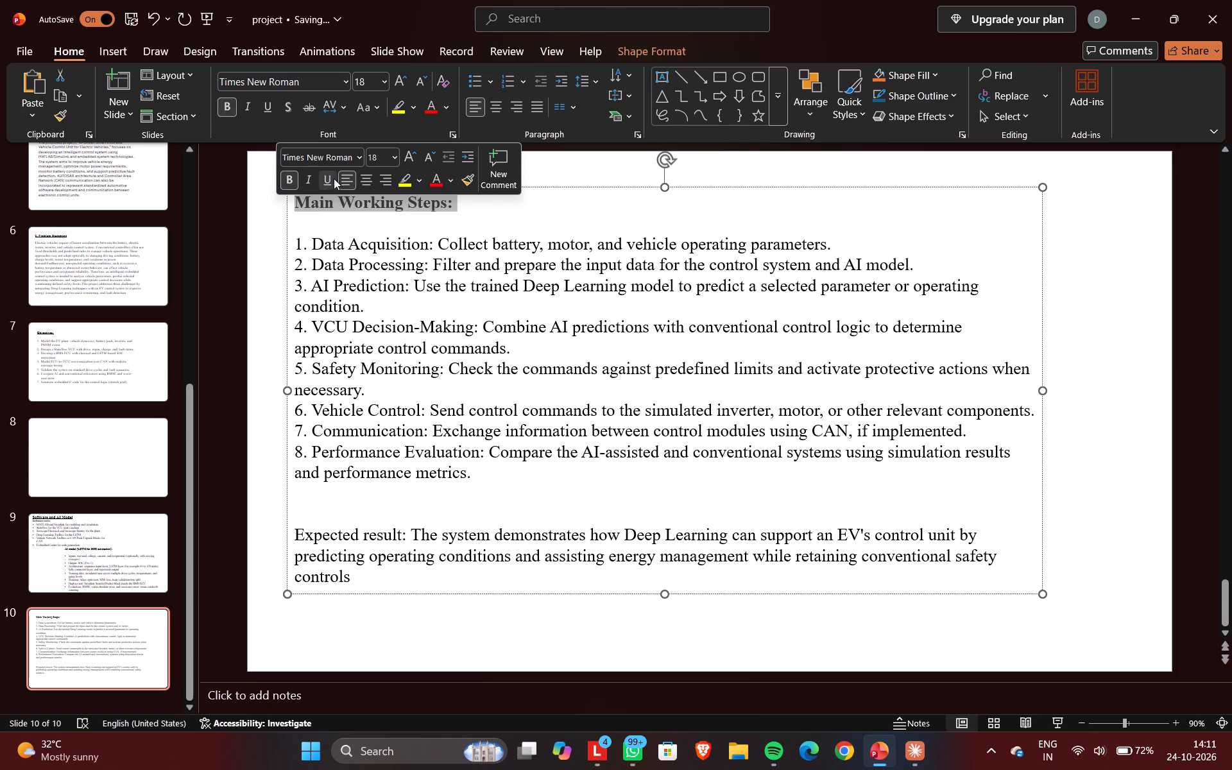
pyautogui.click(331, 178)
pyautogui.click(497, 214)
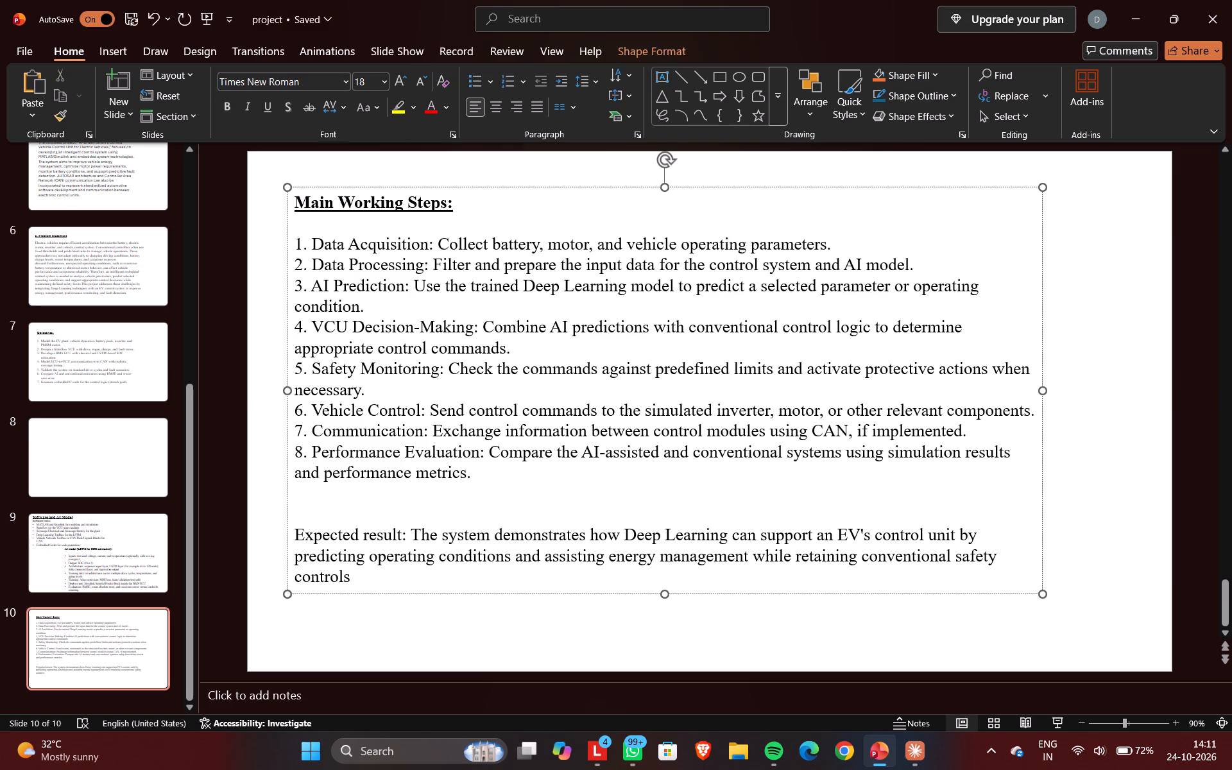
pyautogui.moveTo(466, 203); pyautogui.dragTo(287, 214)
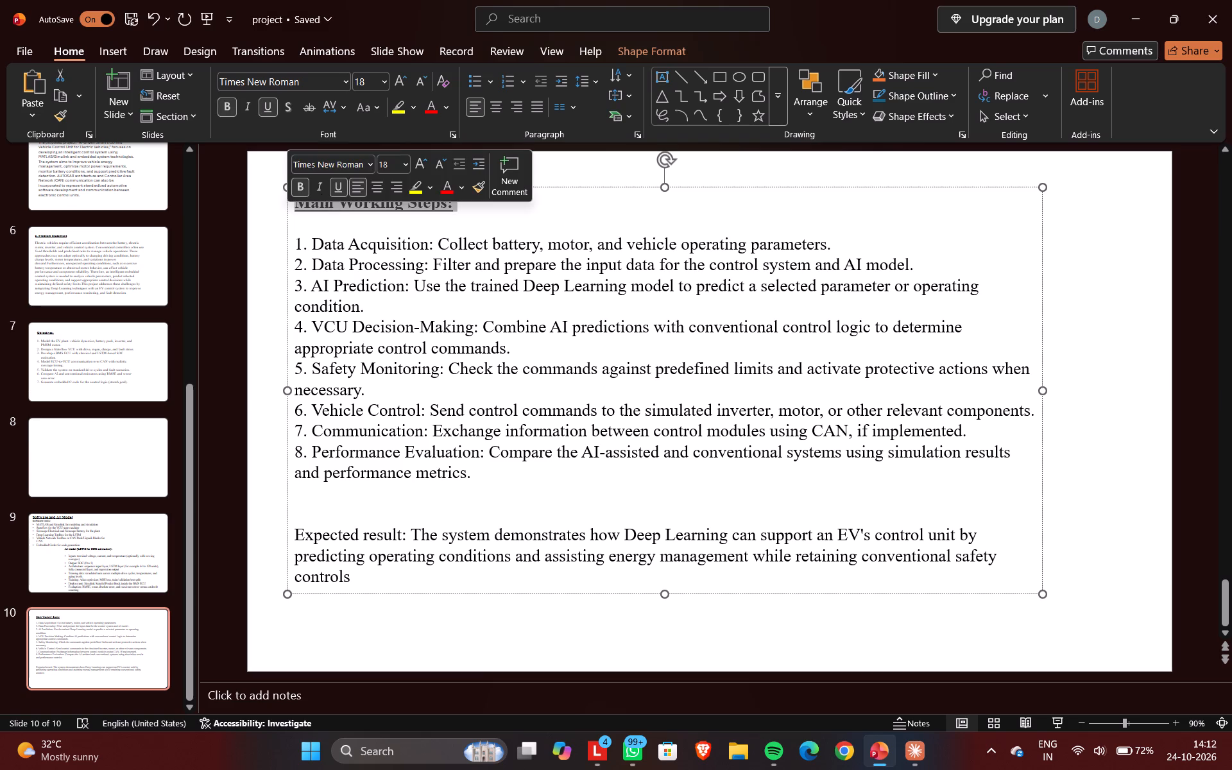
pyautogui.click(406, 161)
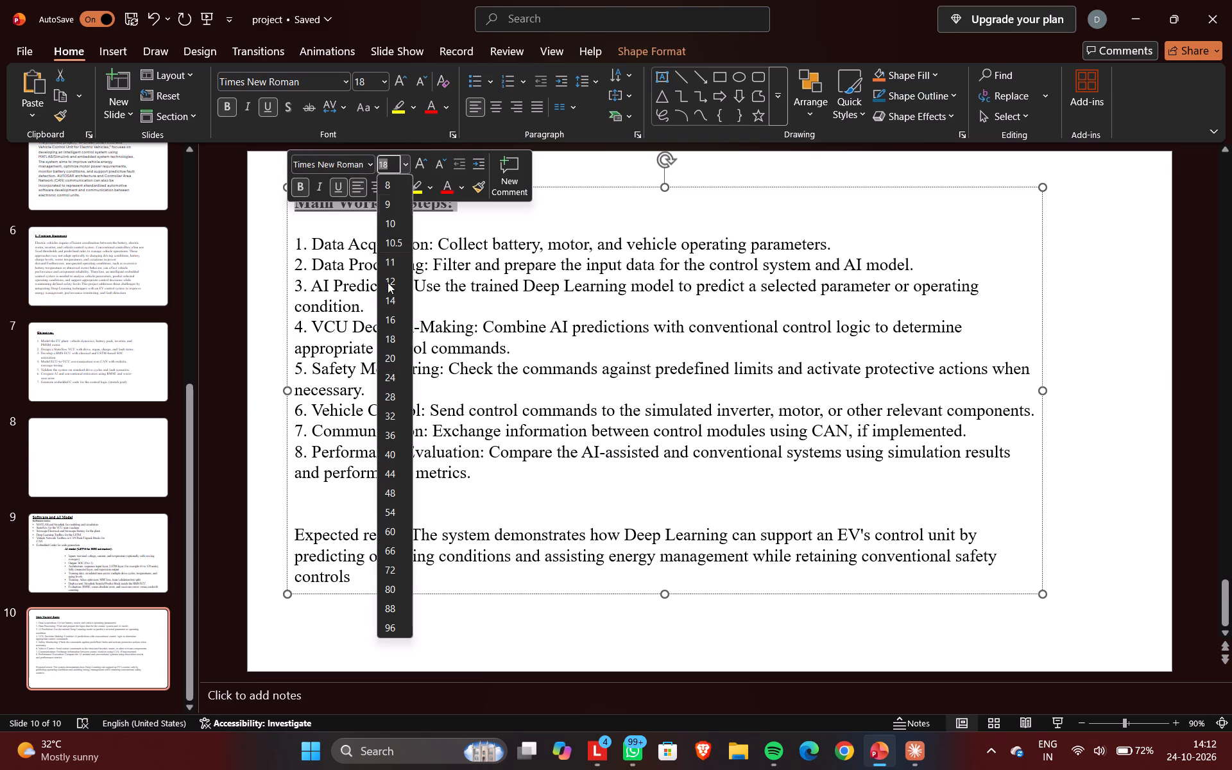
pyautogui.click(396, 372)
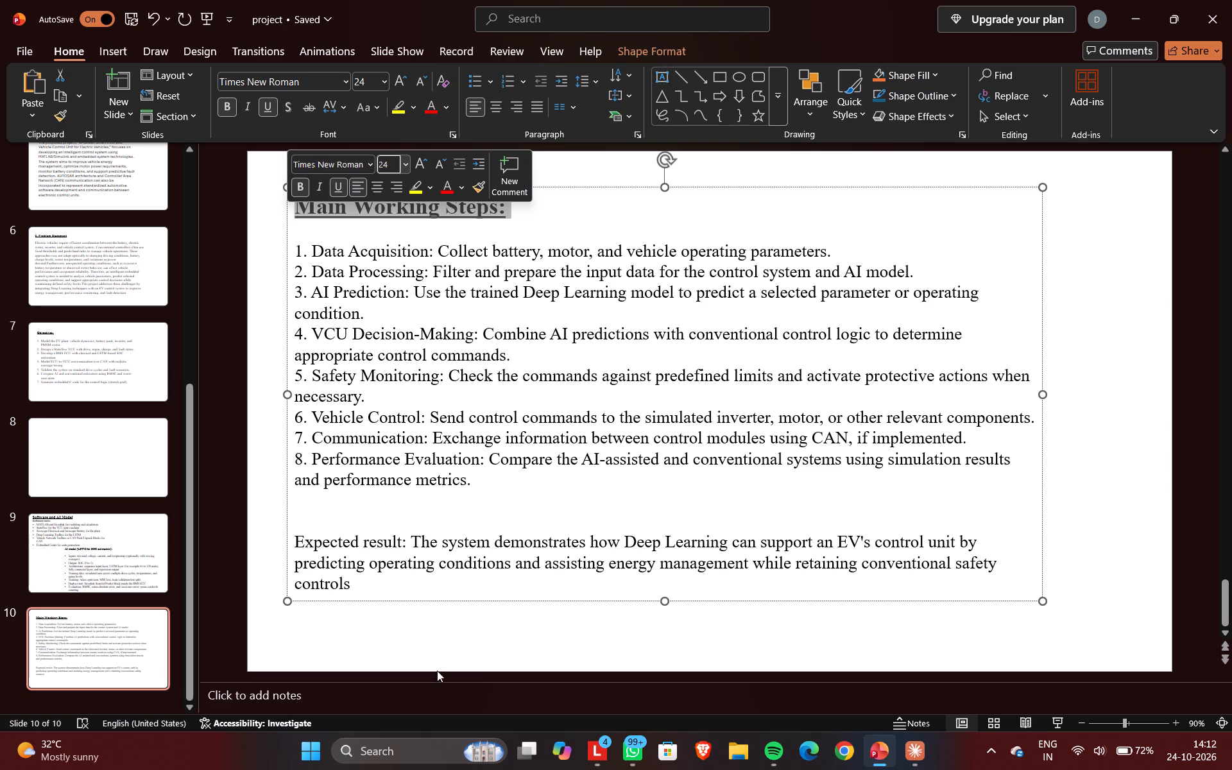
pyautogui.click(450, 594)
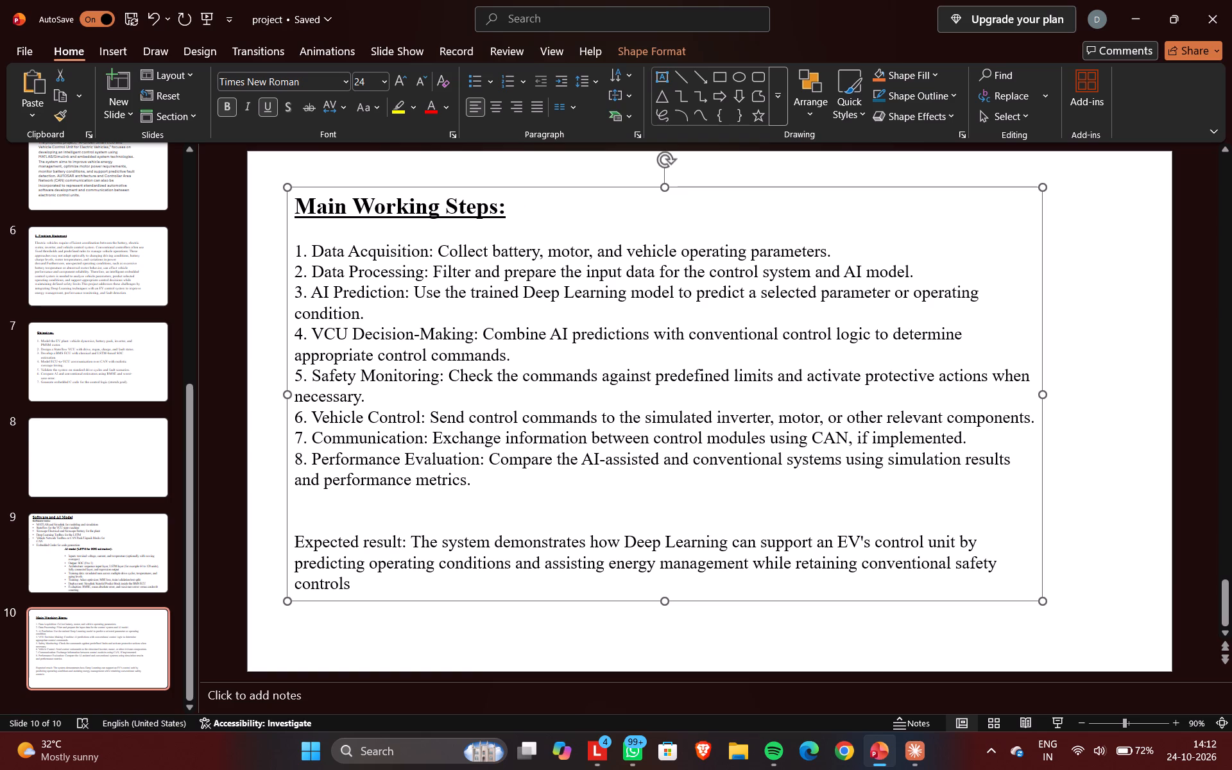
# Set the font size of all the text below the Main Working Steps heading to 20.
pyautogui.moveTo(361, 586); pyautogui.dragTo(254, 233)
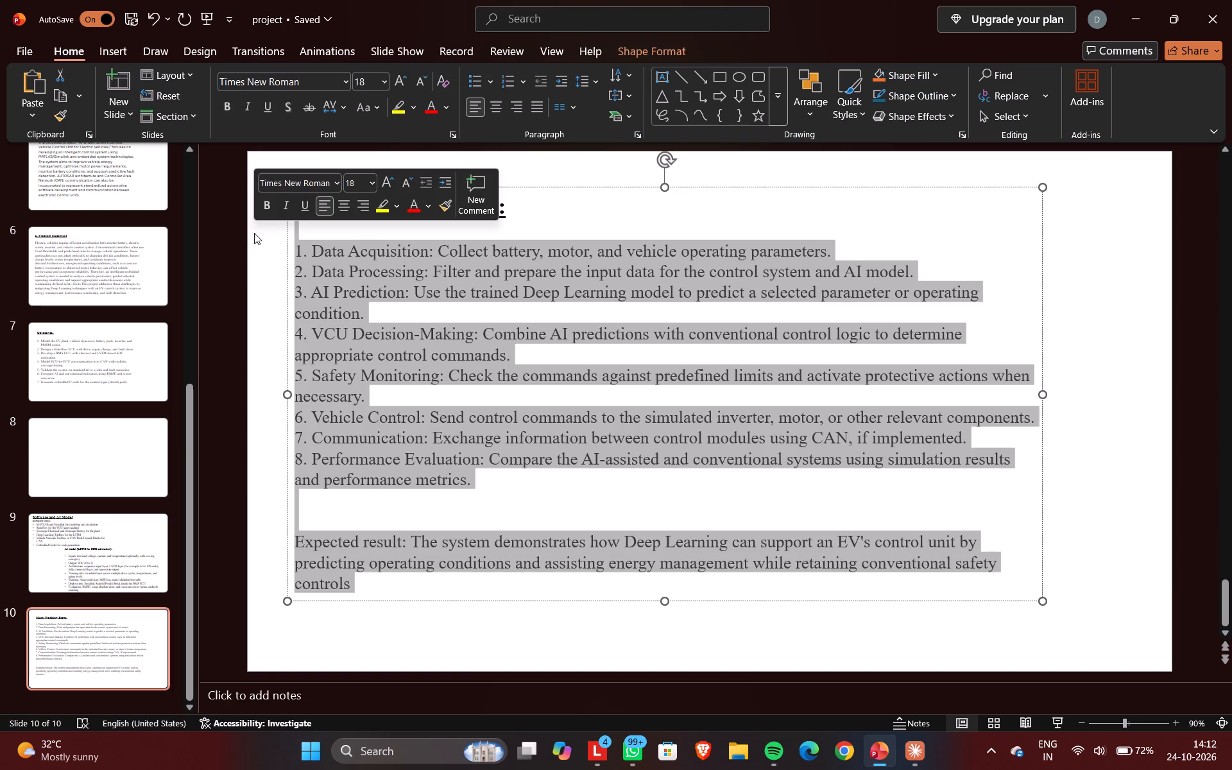
pyautogui.click(373, 183)
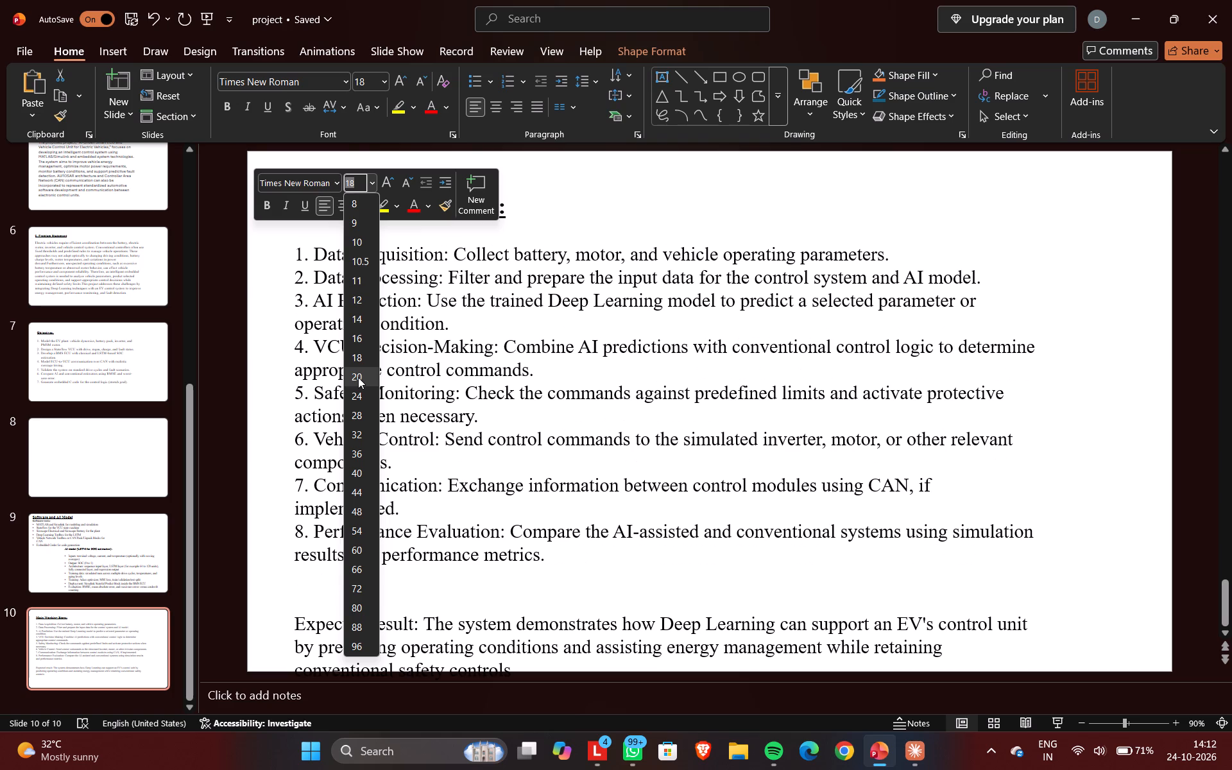
pyautogui.click(359, 373)
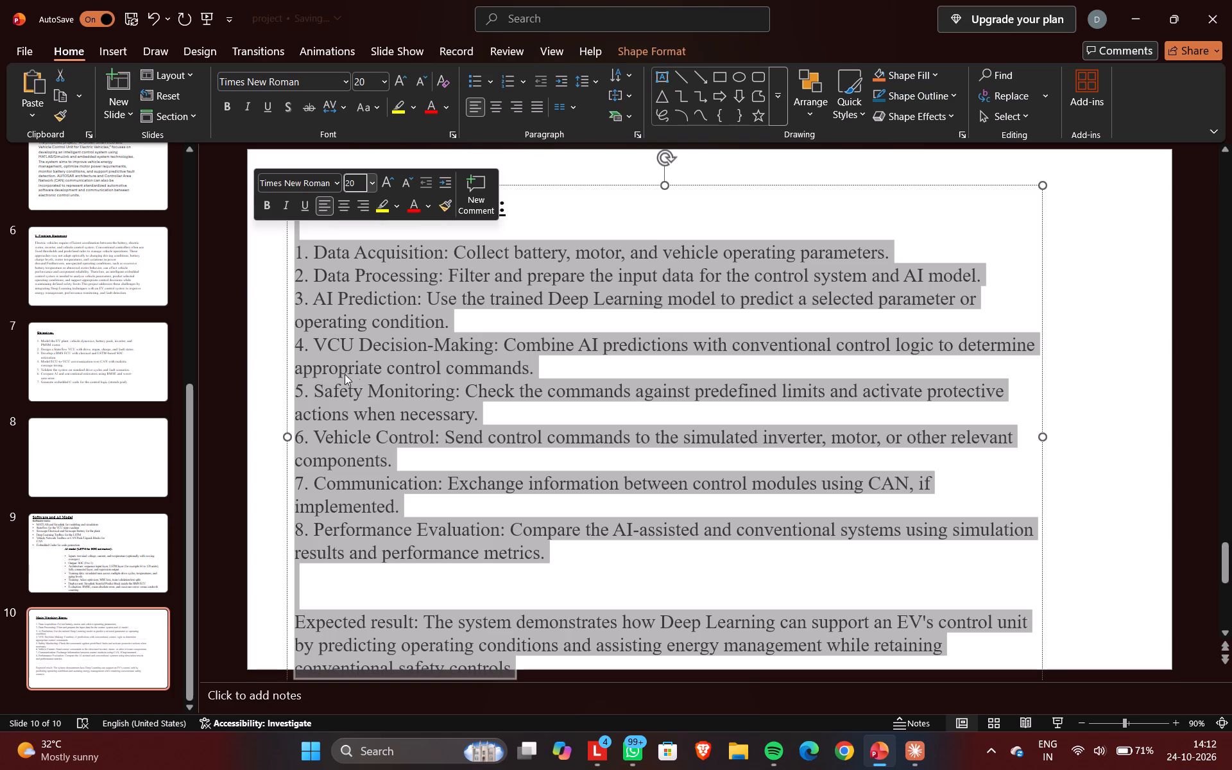
# Delete one of the two blank lines above the Expected result paragraph.
pyautogui.click(447, 572)
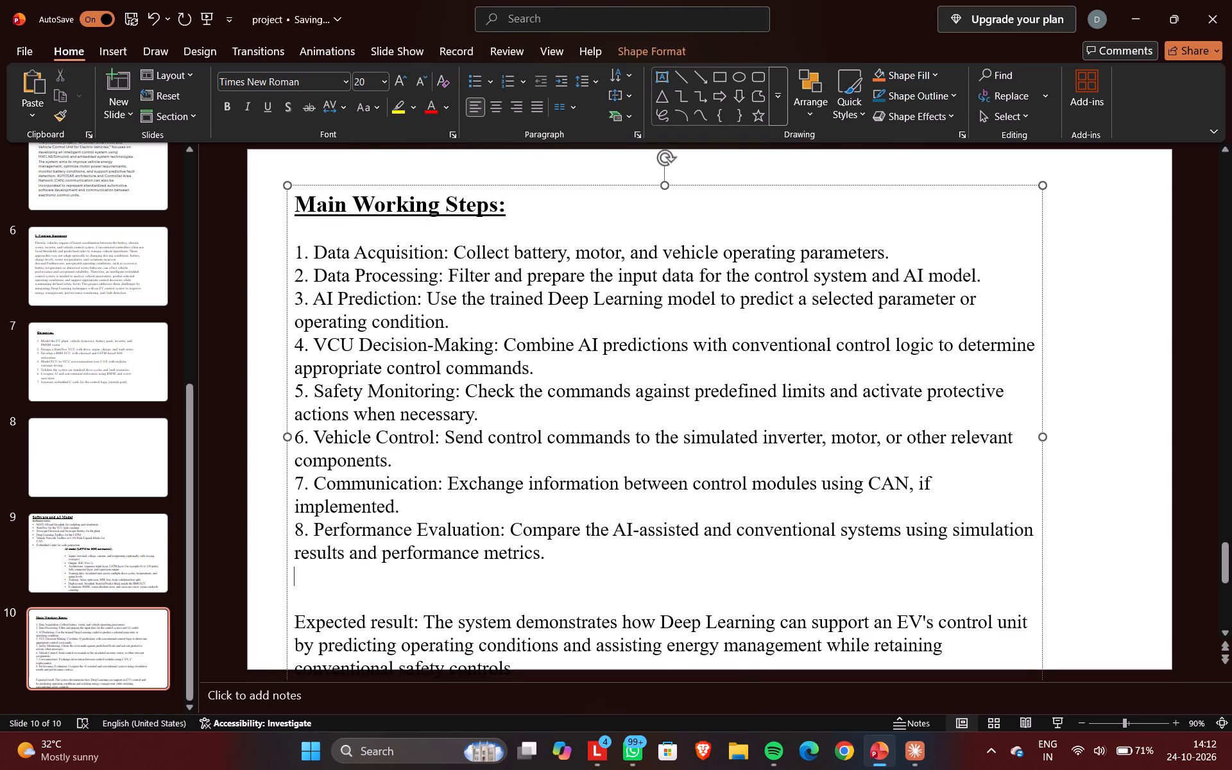
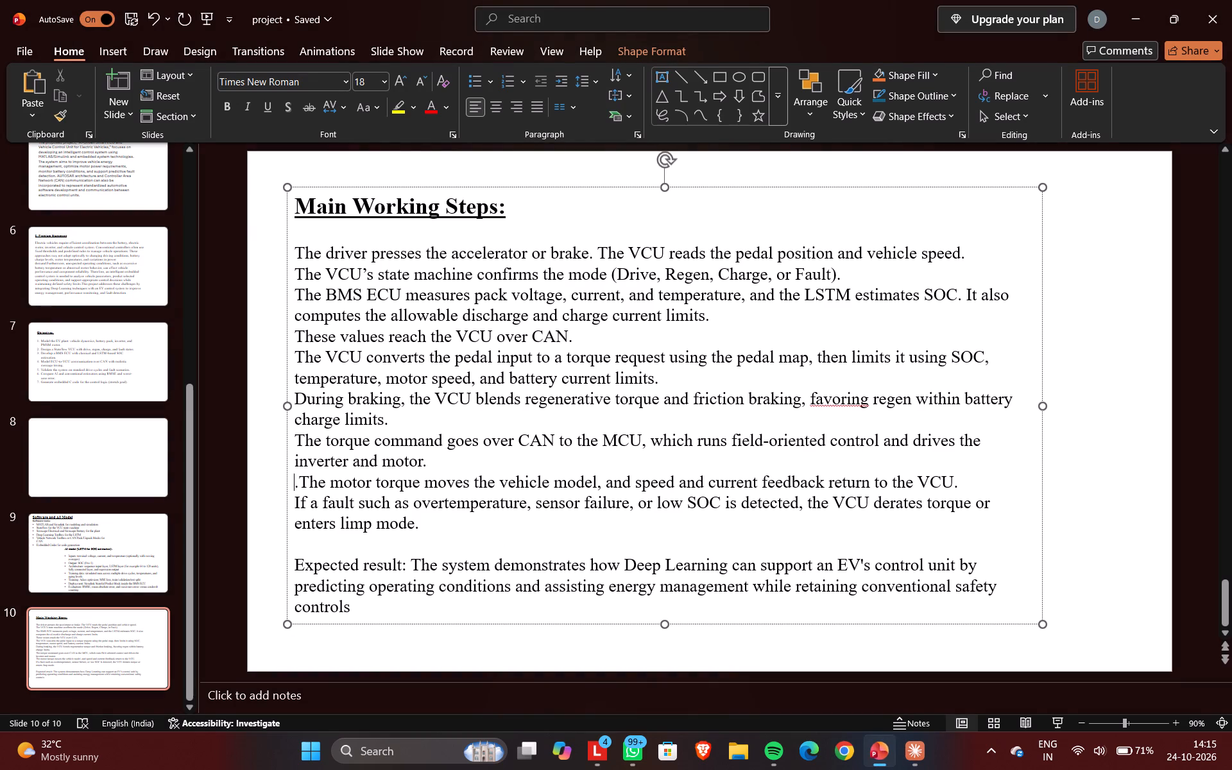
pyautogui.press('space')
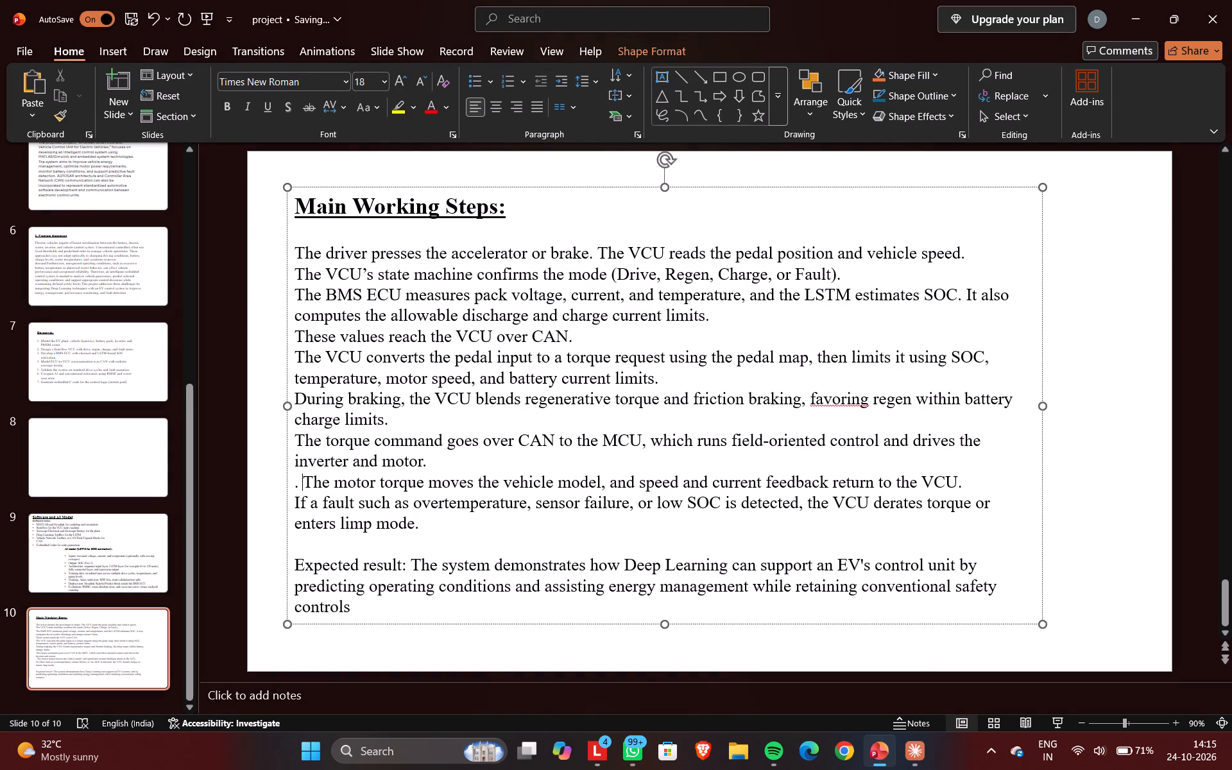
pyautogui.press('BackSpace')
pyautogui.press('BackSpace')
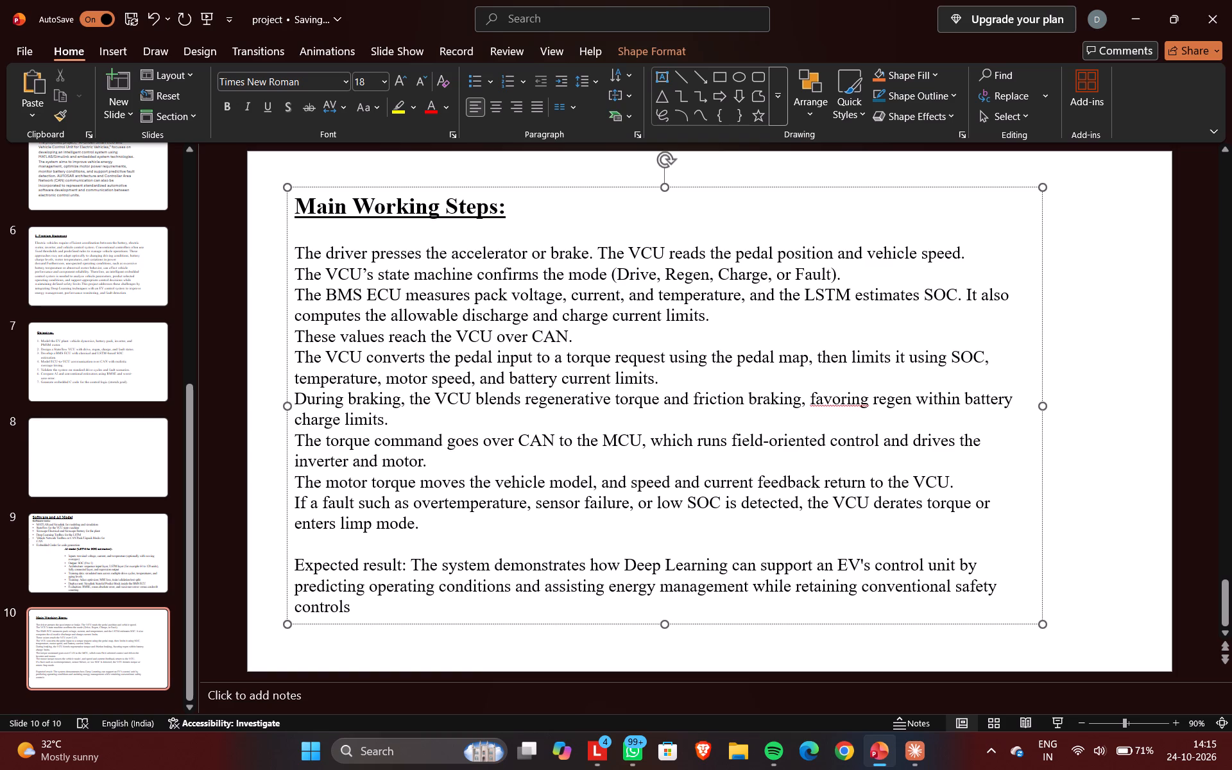
# Apply solid round bullets to the nine working-principle paragraphs between the Main Working Steps heading and the Expected result paragraph on slide 10.
pyautogui.moveTo(424, 530); pyautogui.dragTo(141, 205)
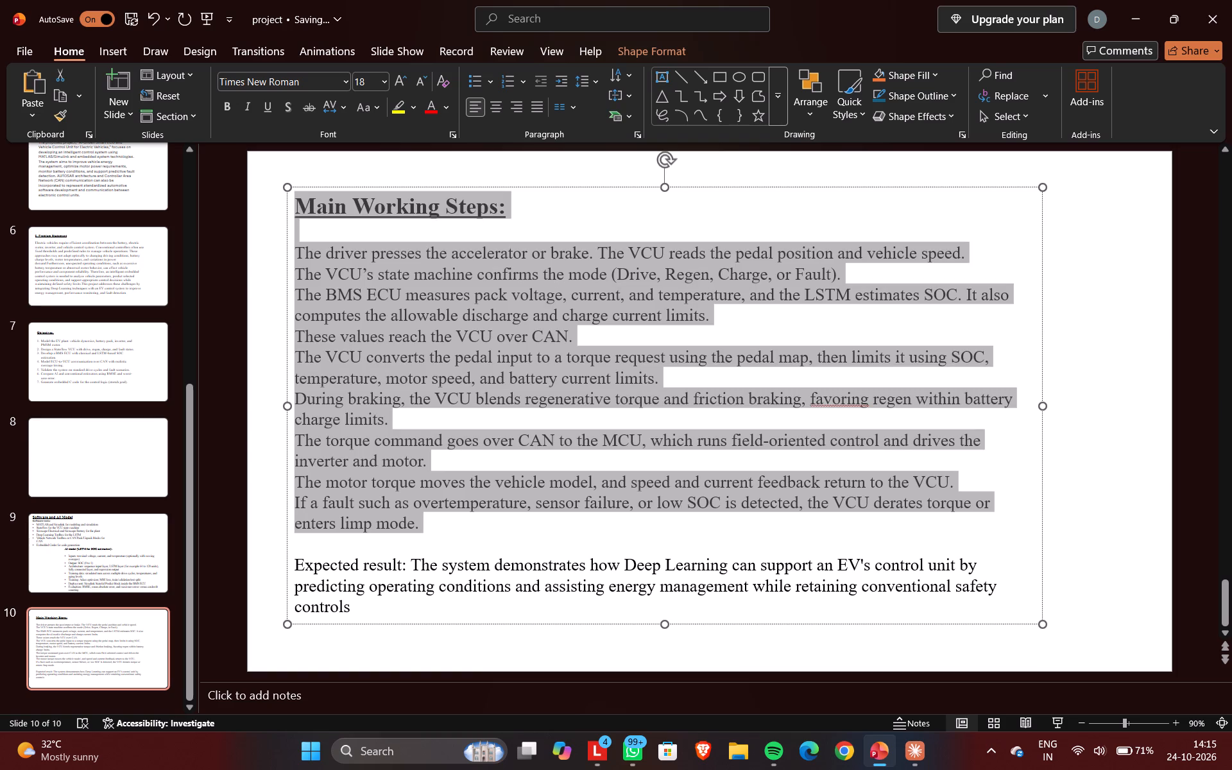
pyautogui.moveTo(141, 205); pyautogui.dragTo(156, 255)
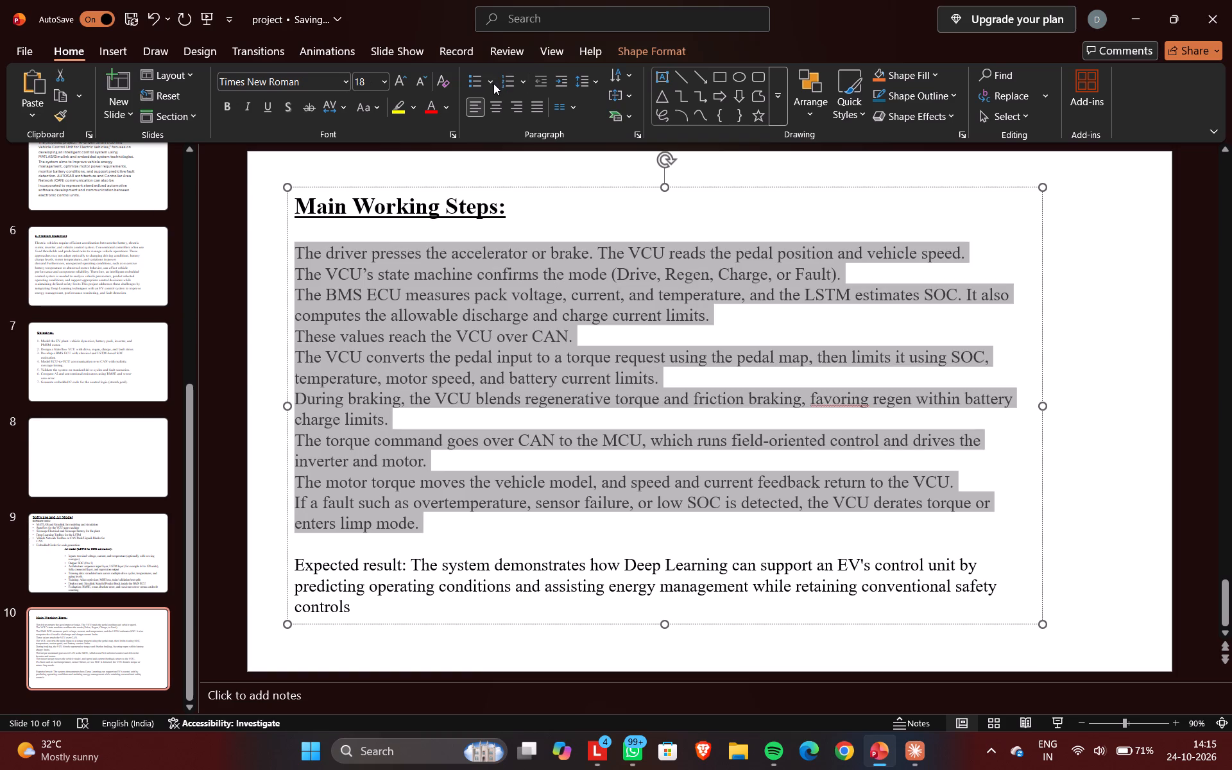
pyautogui.click(493, 83)
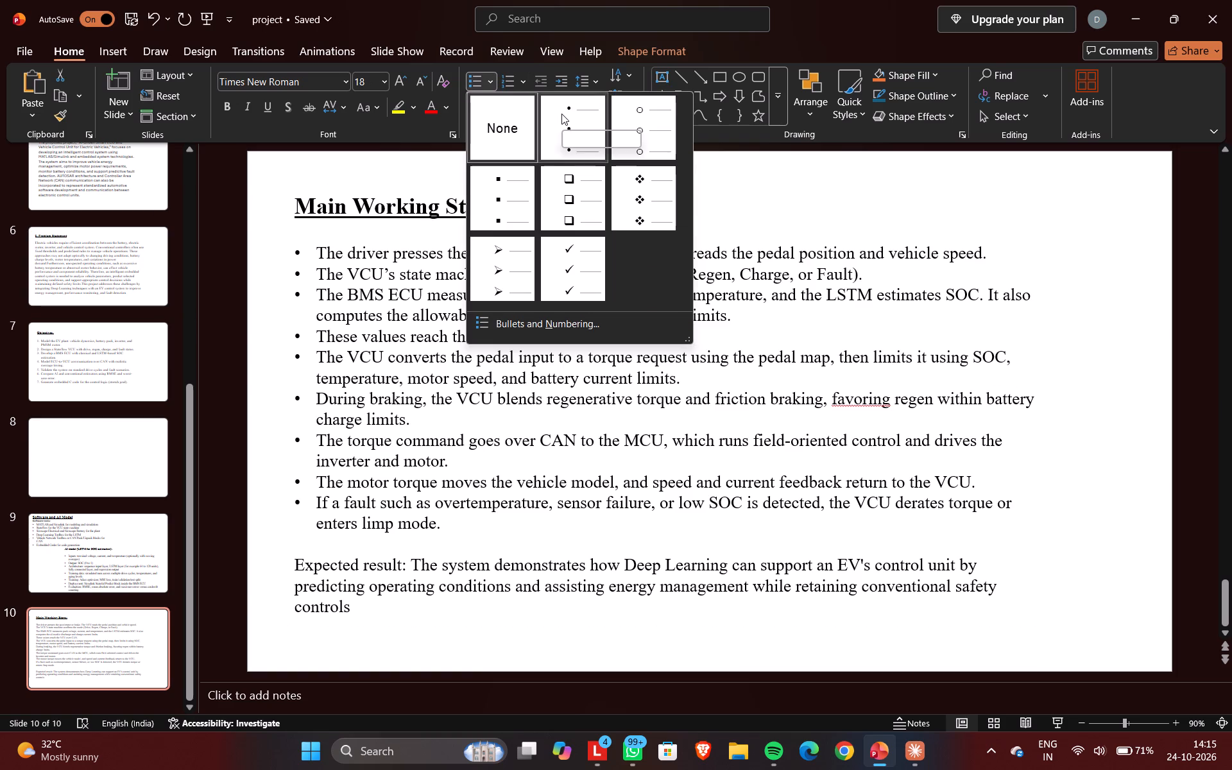
pyautogui.click(561, 114)
pyautogui.click(569, 218)
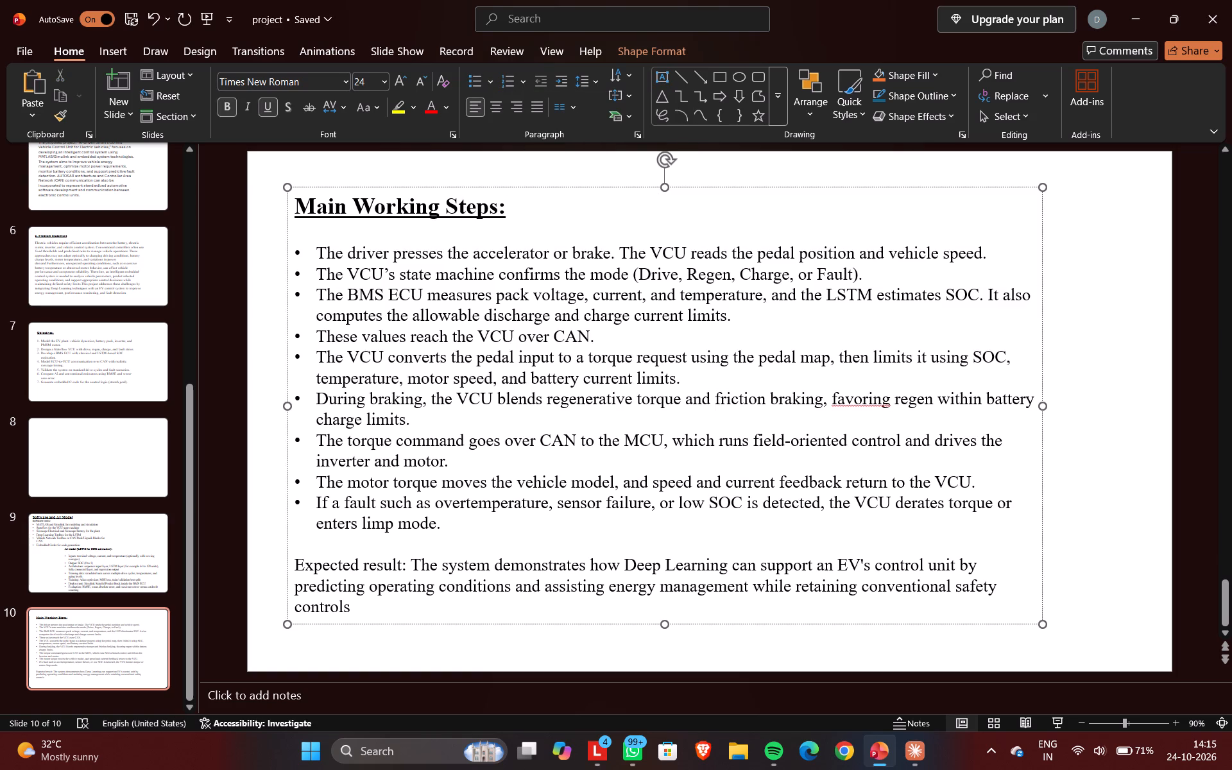
# Go back to slide 2 to check the section list in the Table of Contents.
pyautogui.scroll(-3, 109, 635)
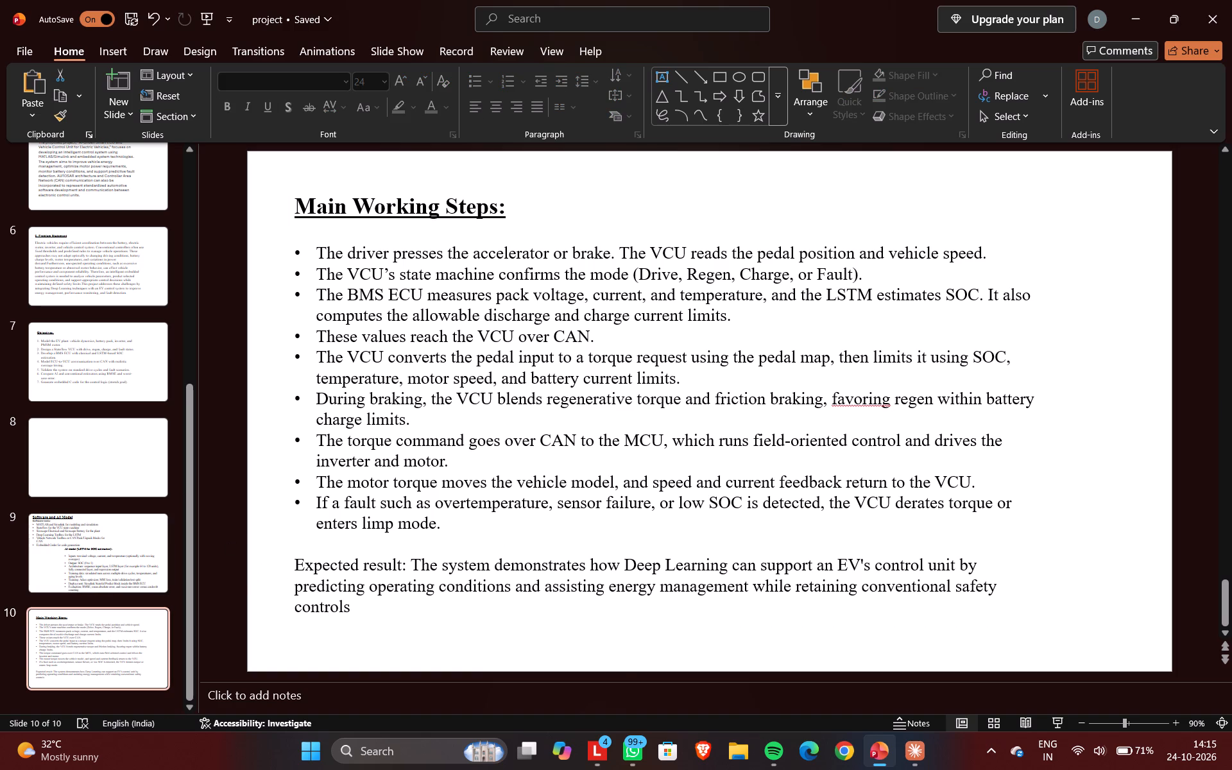
pyautogui.scroll(16, 135, 531)
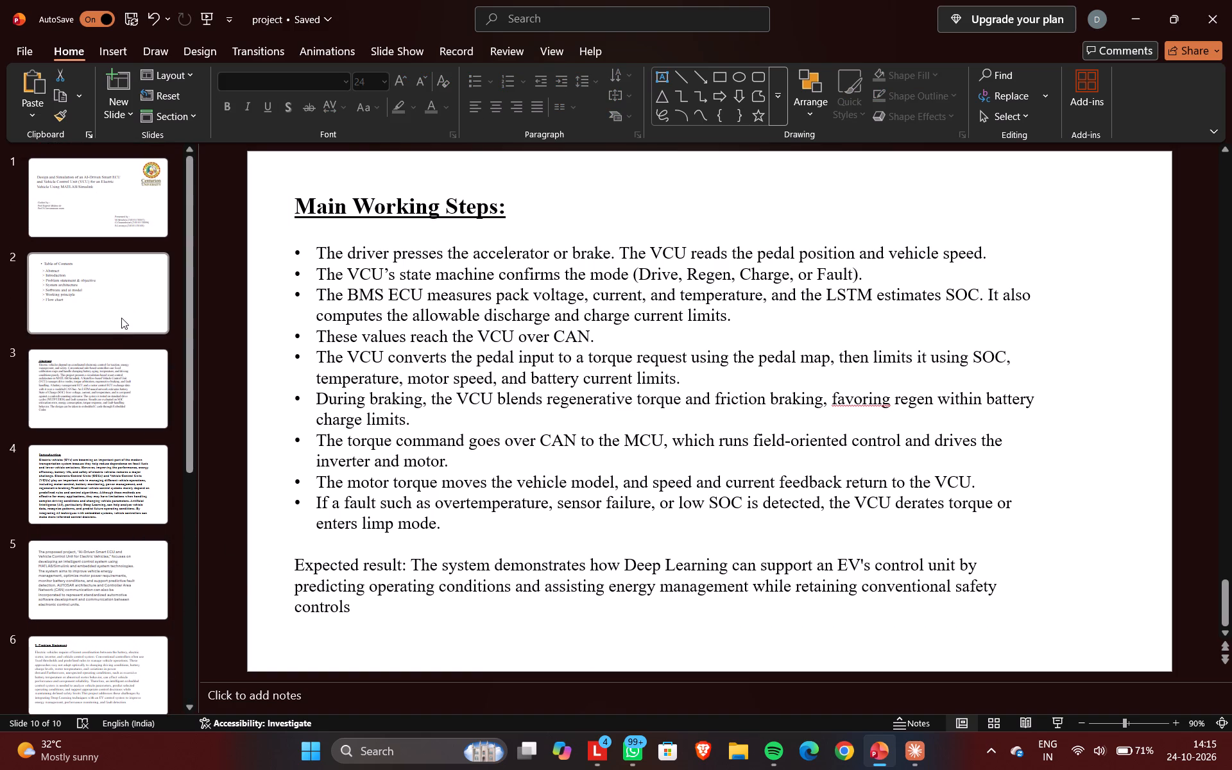
pyautogui.click(121, 318)
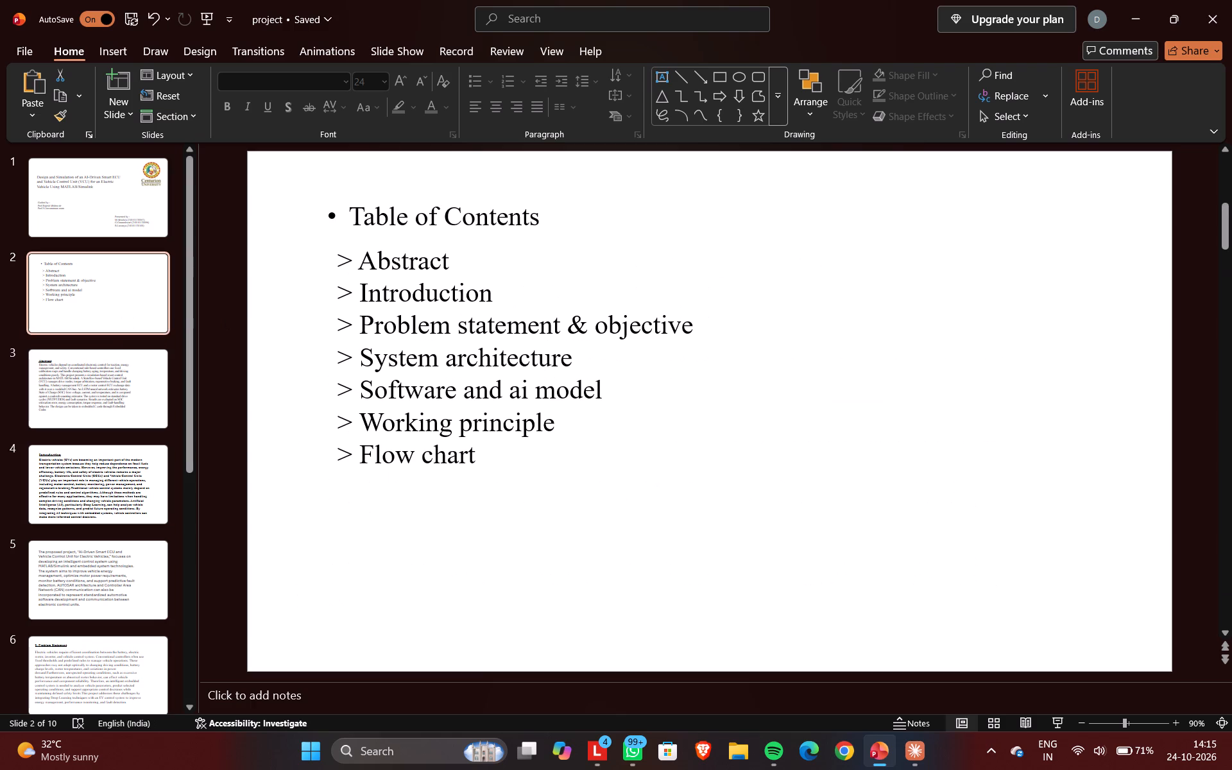
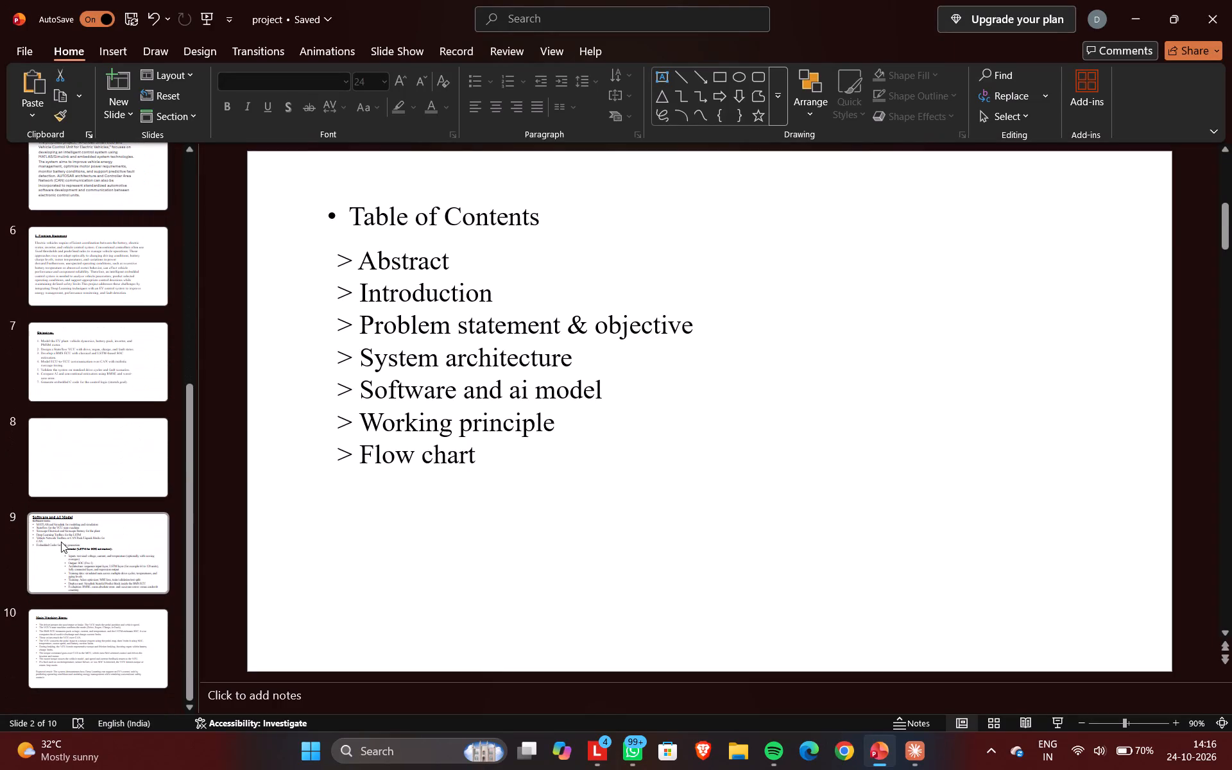
pyautogui.scroll(-7, 61, 542)
pyautogui.click(91, 432)
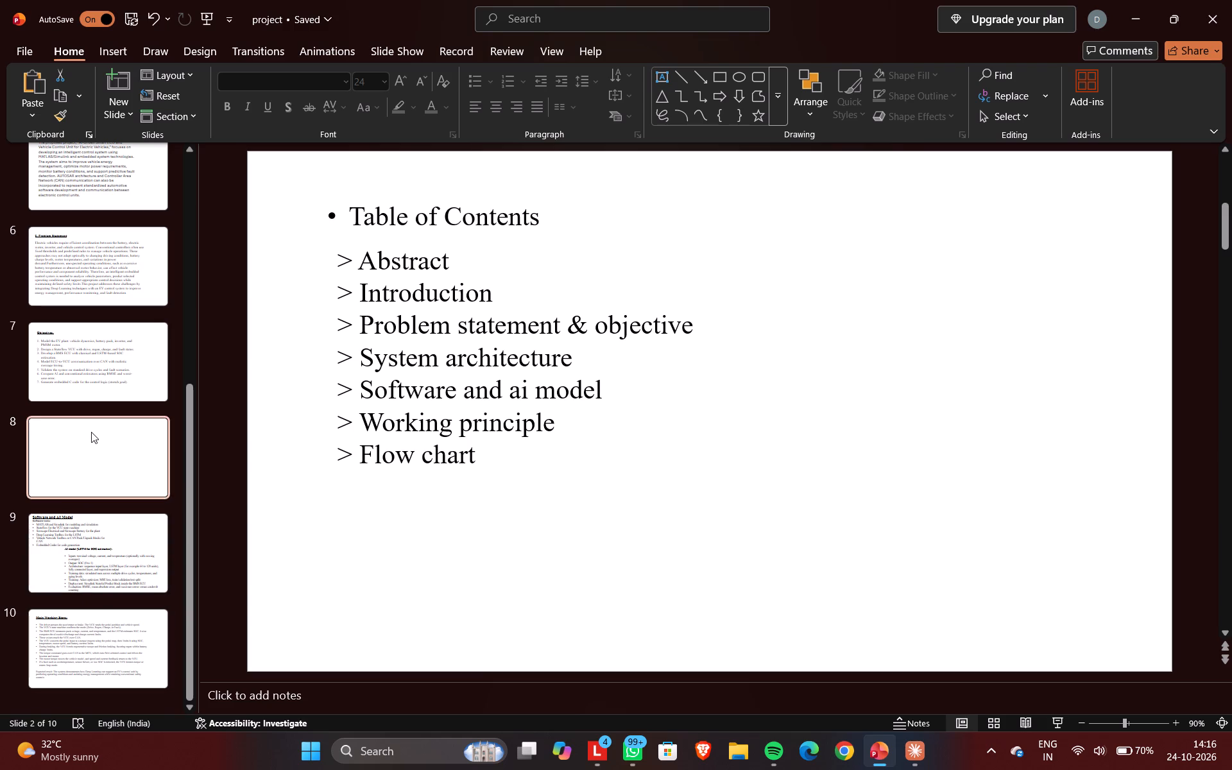
pyautogui.rightClick(91, 432)
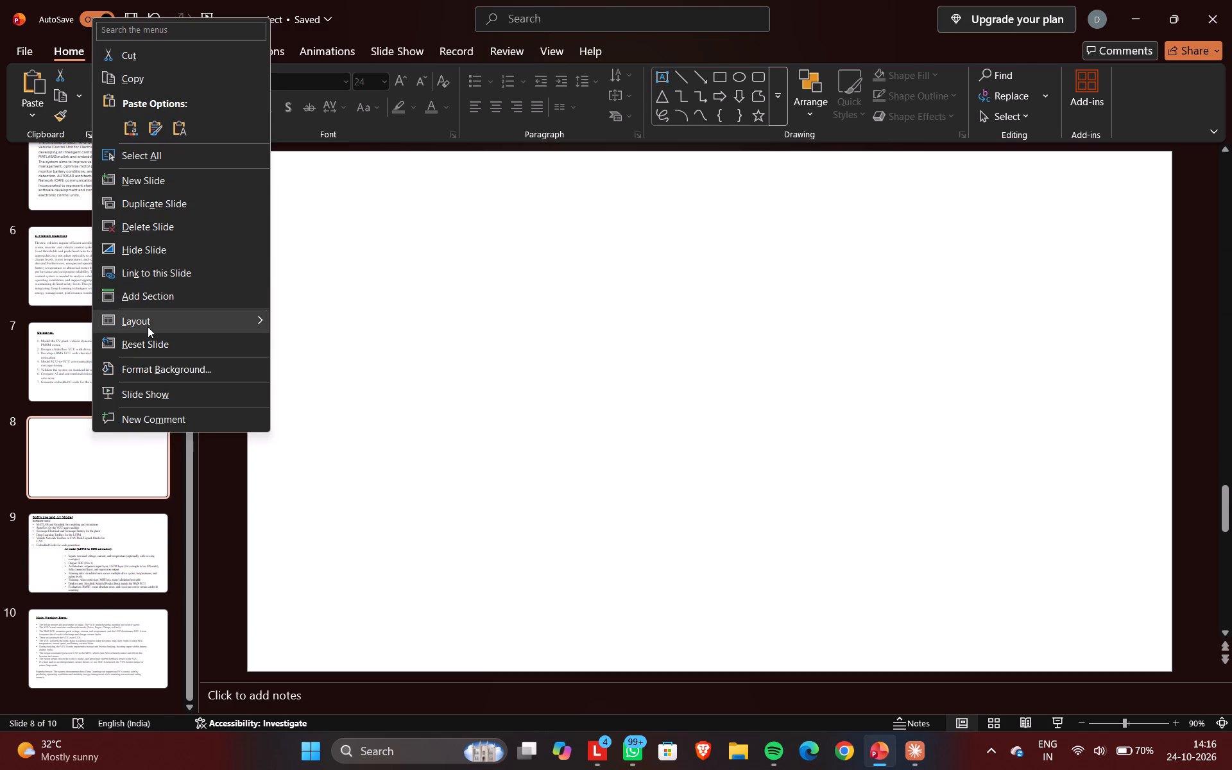
pyautogui.click(142, 80)
pyautogui.rightClick(112, 636)
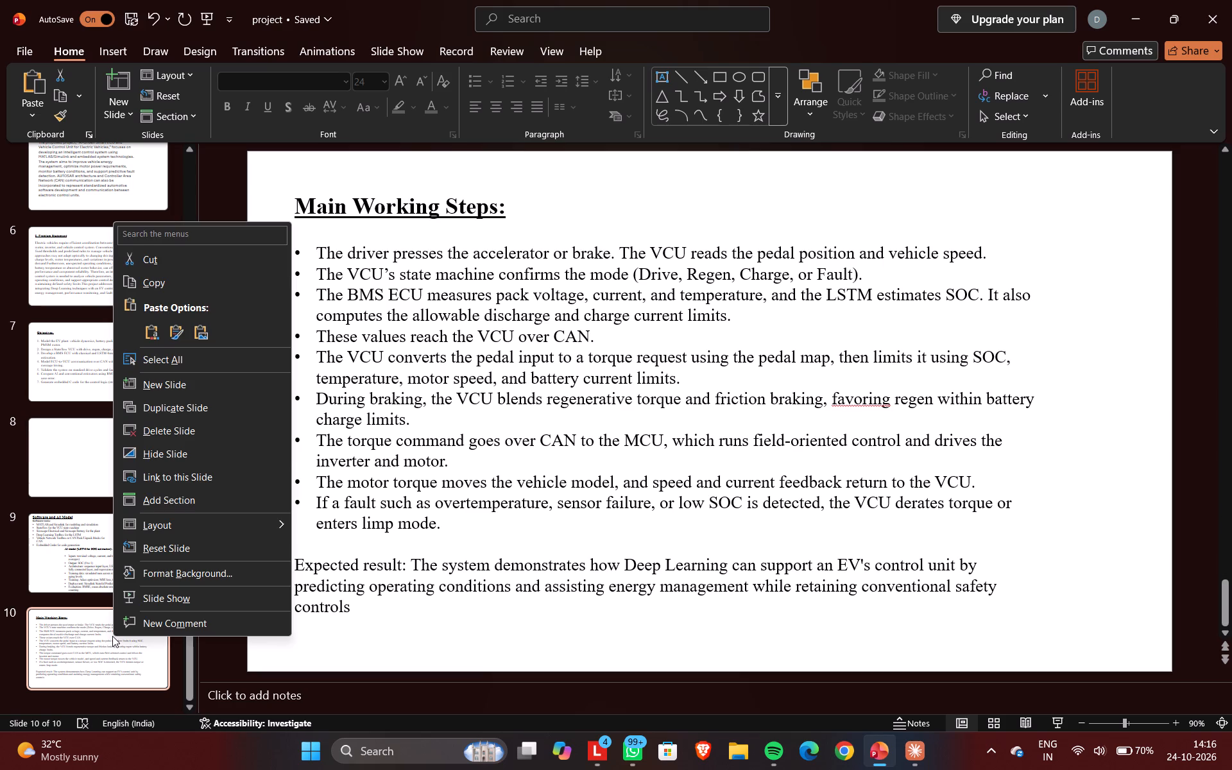
pyautogui.click(157, 335)
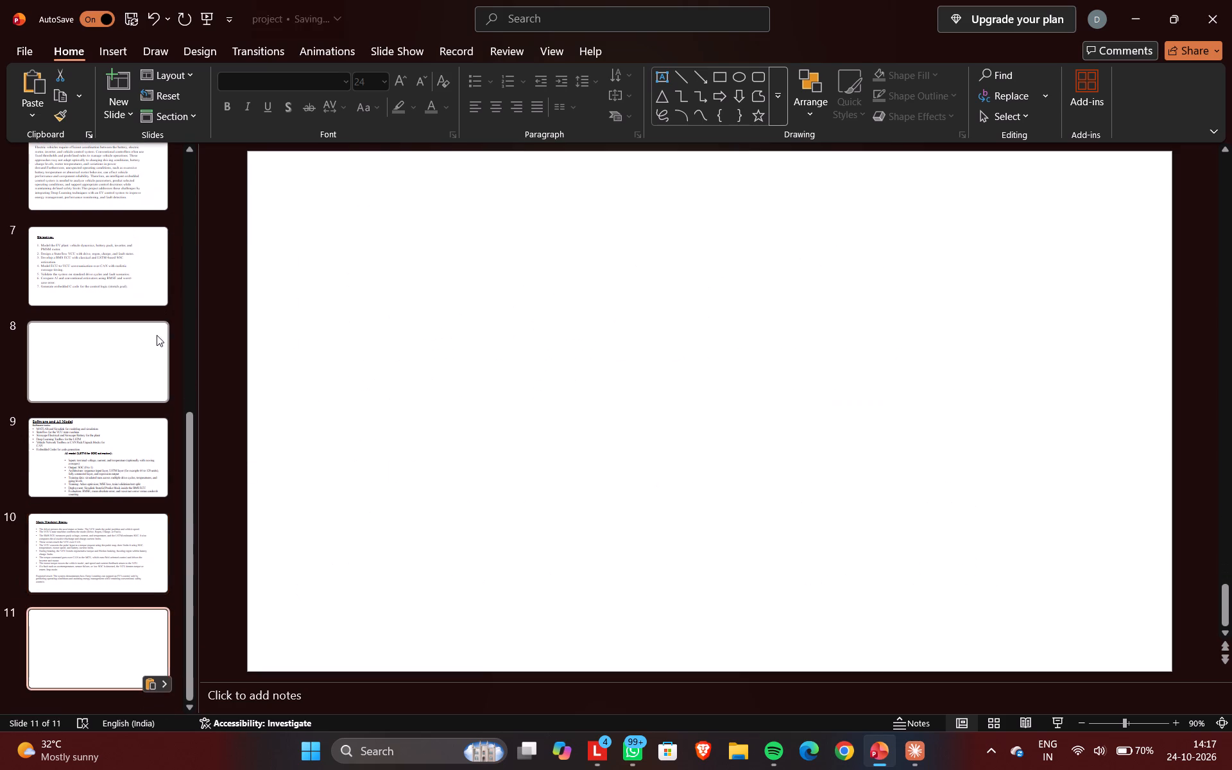
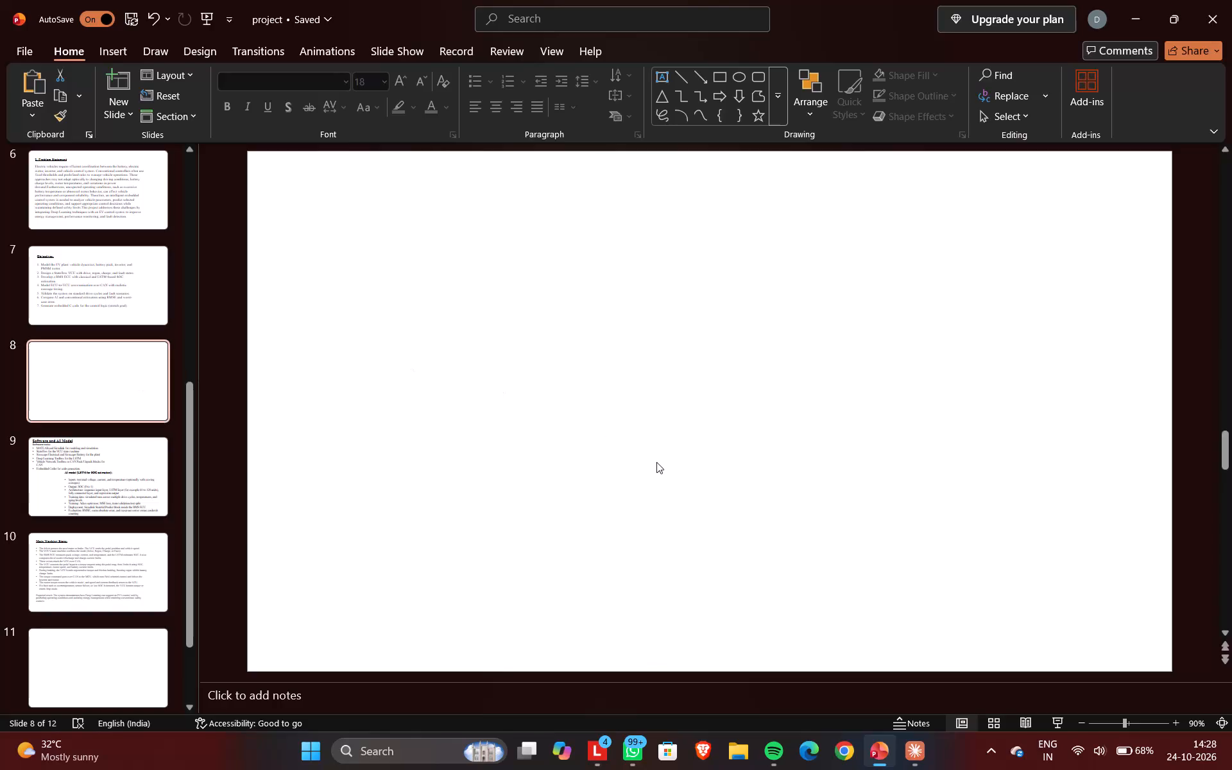
# Paste the copied system architecture diagram onto the blank slide 8.
pyautogui.rightClick(656, 462)
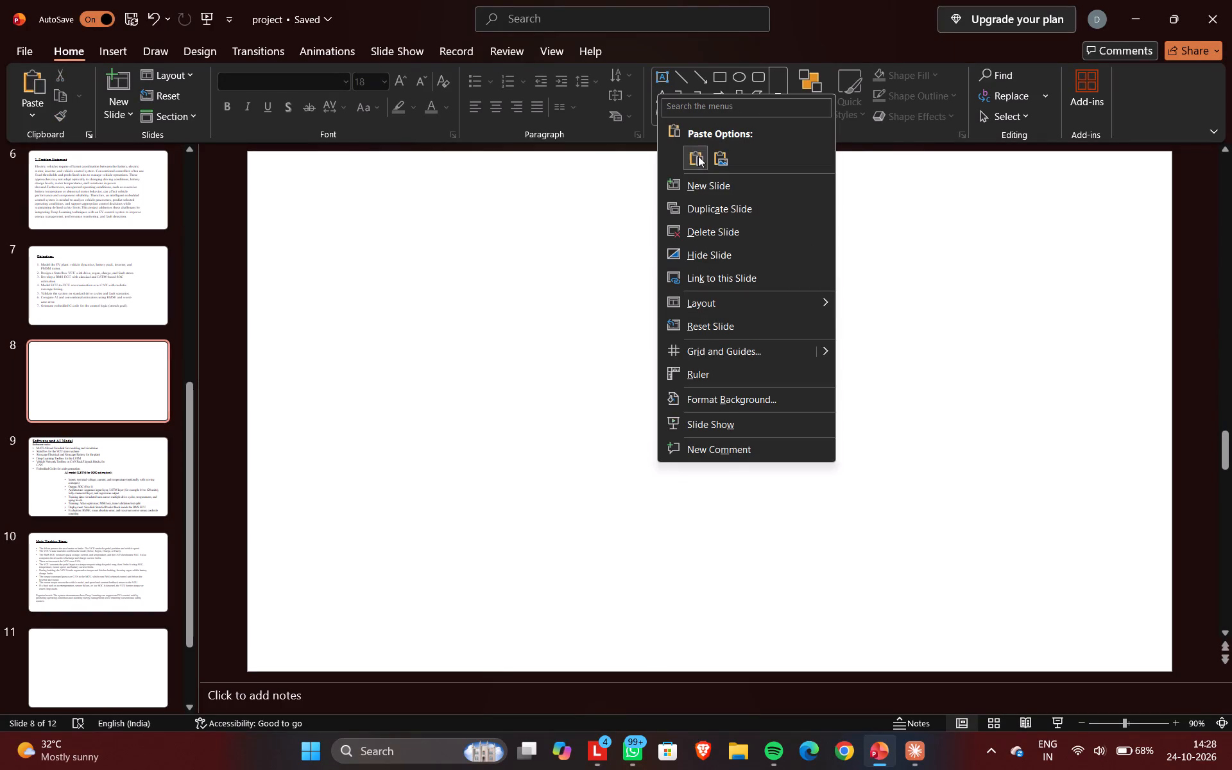
pyautogui.click(698, 157)
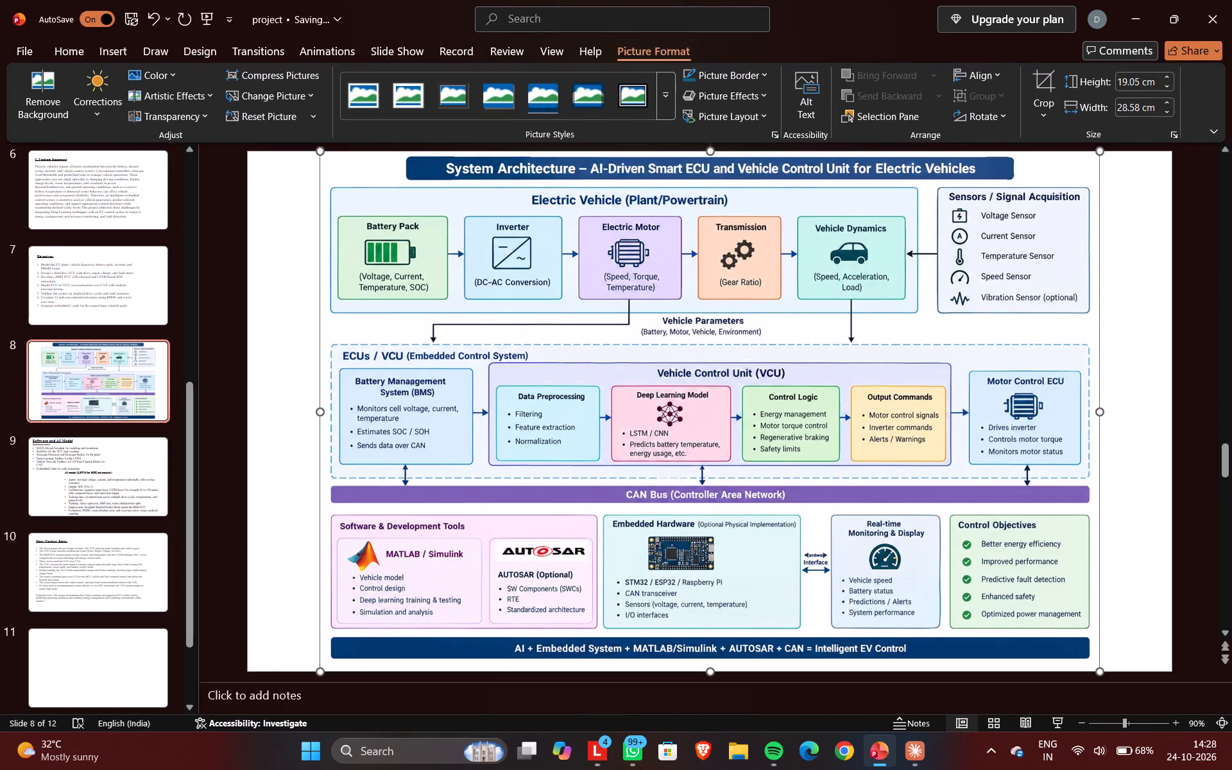
# Resize the diagram to about 16.9 cm high by 29.7 cm wide and shift it to the slide's lower left, leaving heading space above.
pyautogui.moveTo(708, 154); pyautogui.dragTo(699, 178)
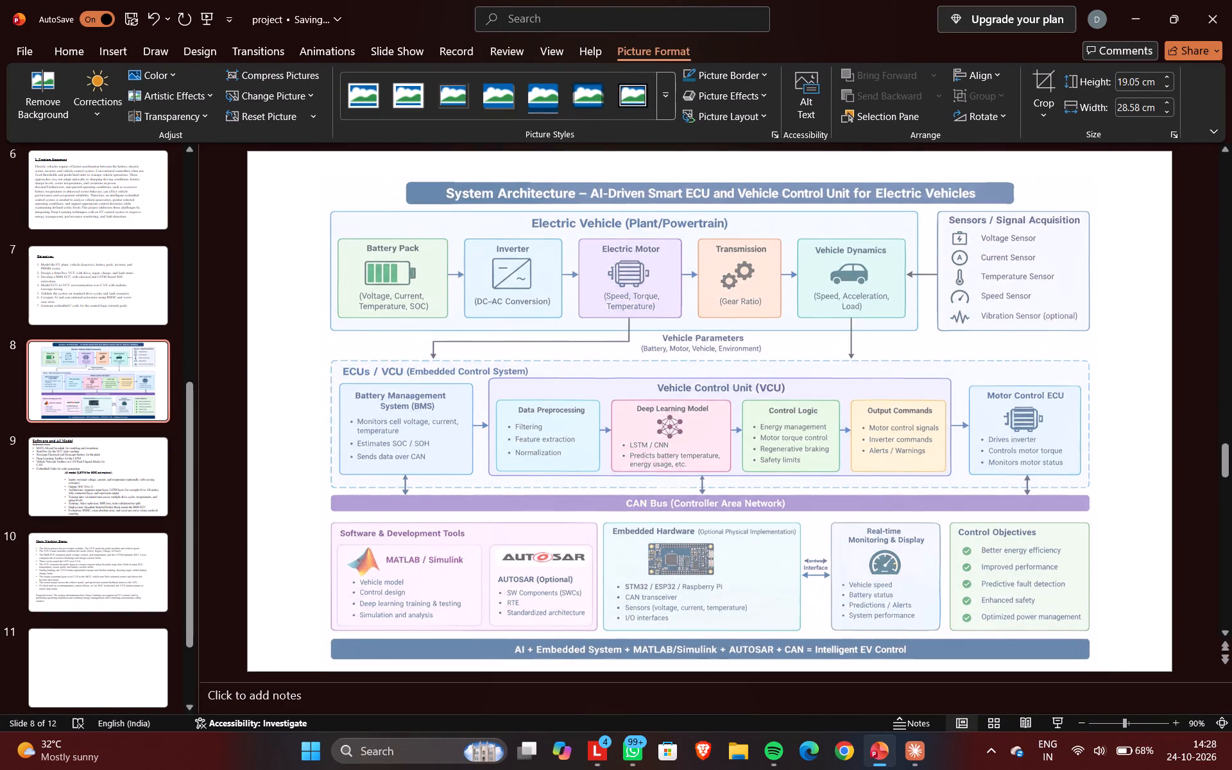
pyautogui.moveTo(699, 178); pyautogui.dragTo(698, 182)
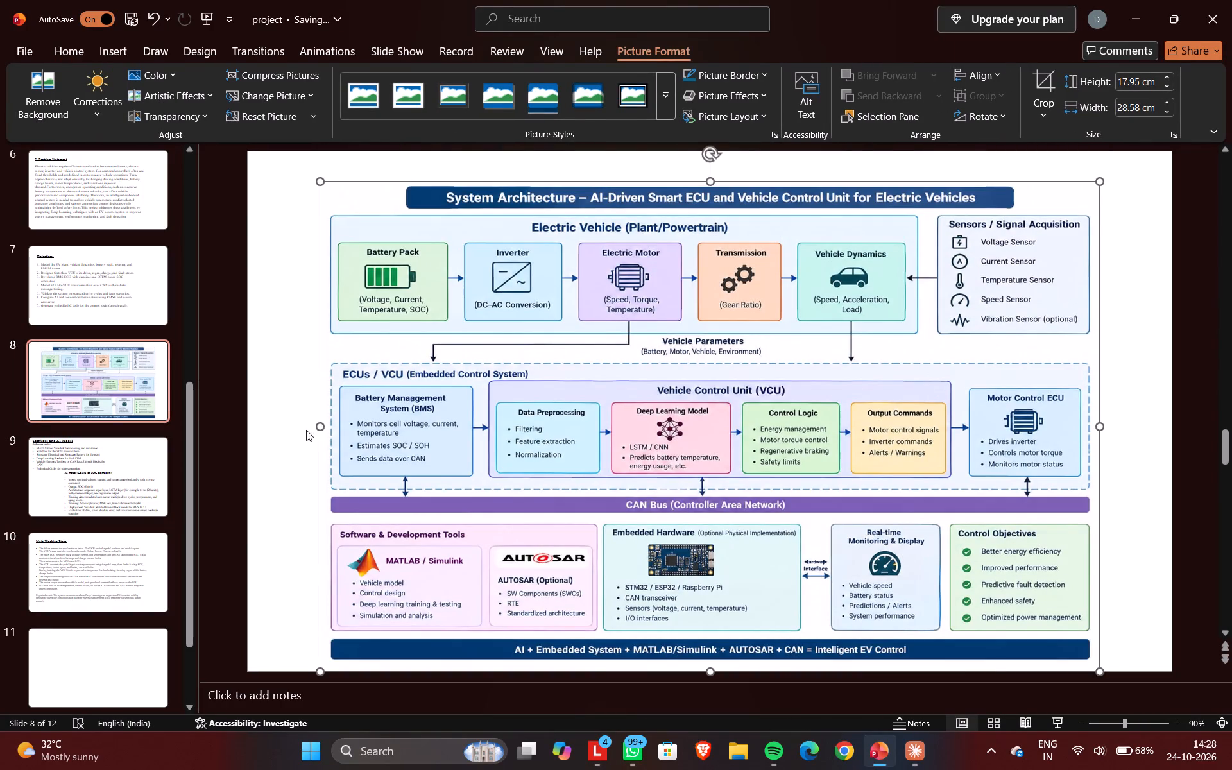
pyautogui.moveTo(317, 424); pyautogui.dragTo(275, 427)
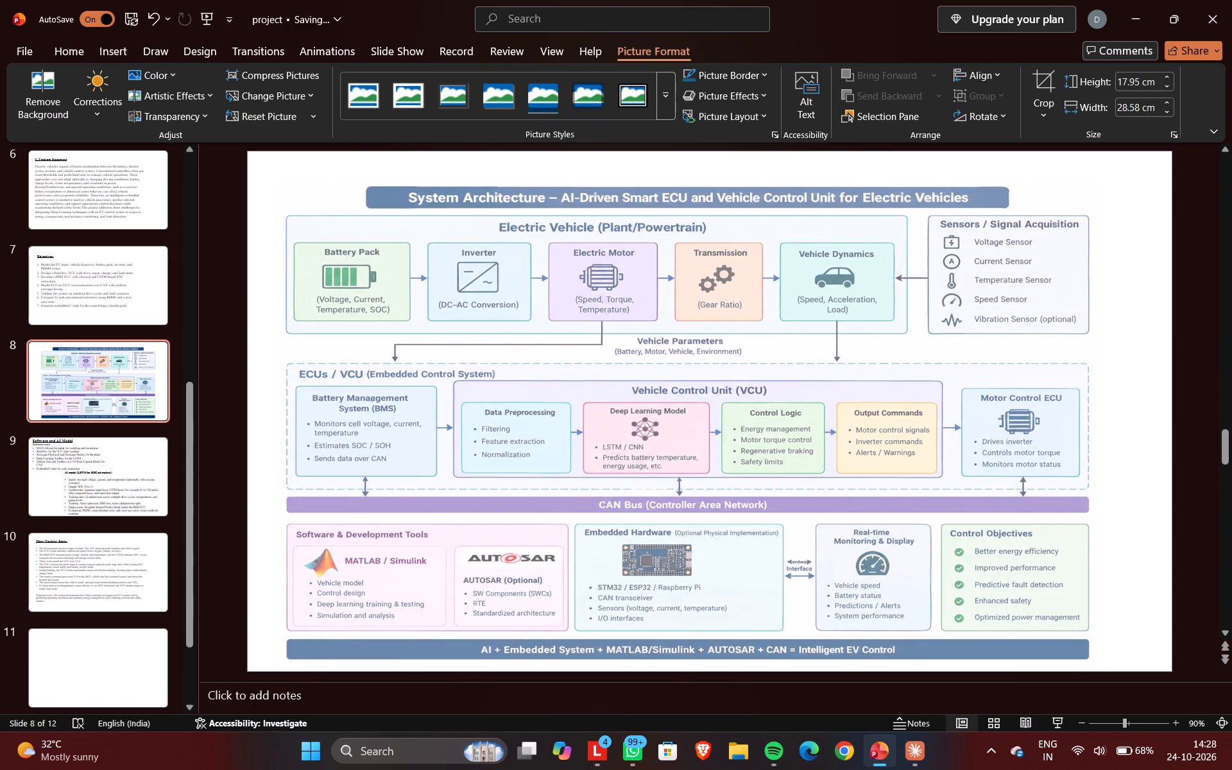
pyautogui.moveTo(275, 427); pyautogui.dragTo(269, 427)
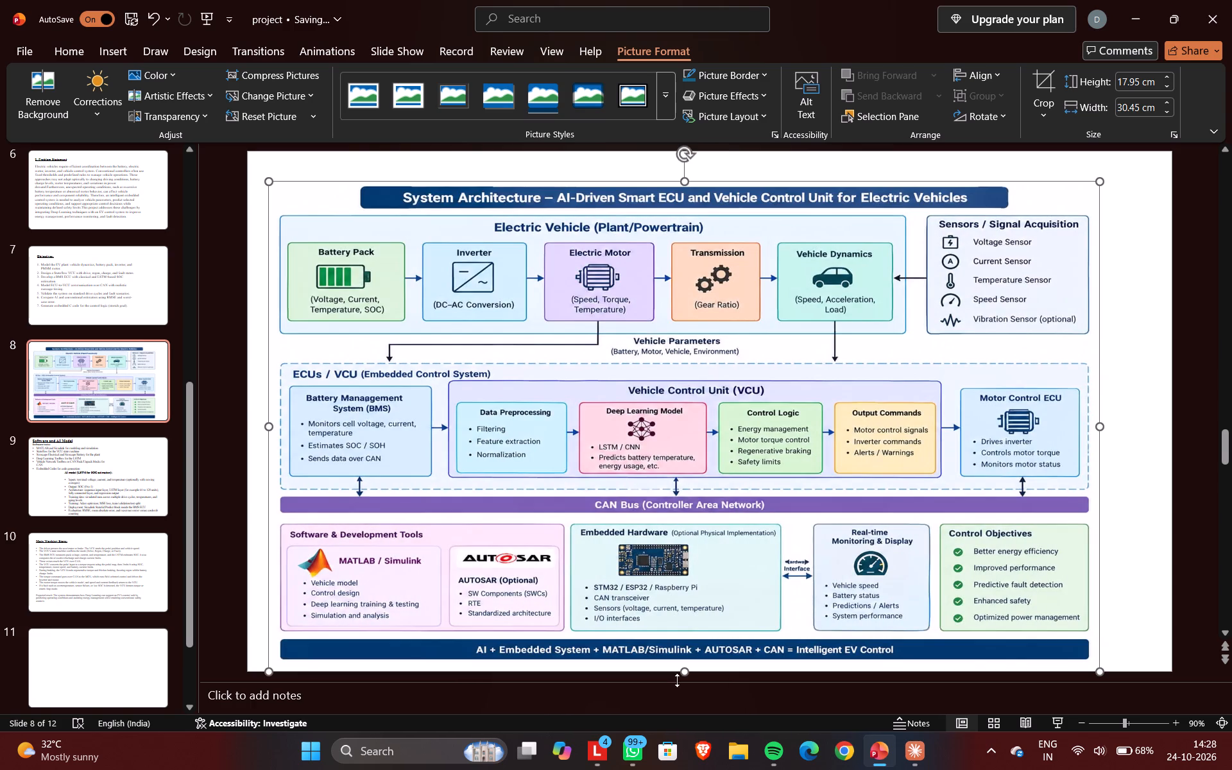
pyautogui.moveTo(683, 674); pyautogui.dragTo(680, 655)
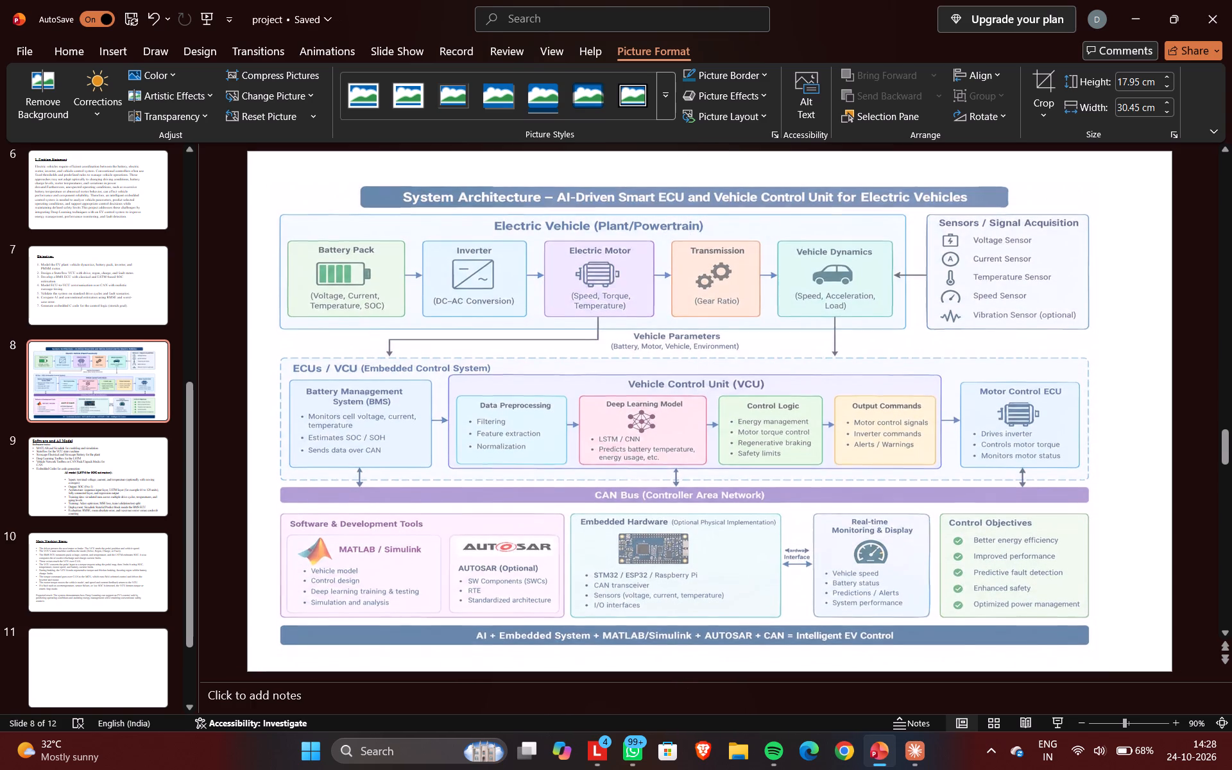
pyautogui.moveTo(680, 655); pyautogui.dragTo(680, 654)
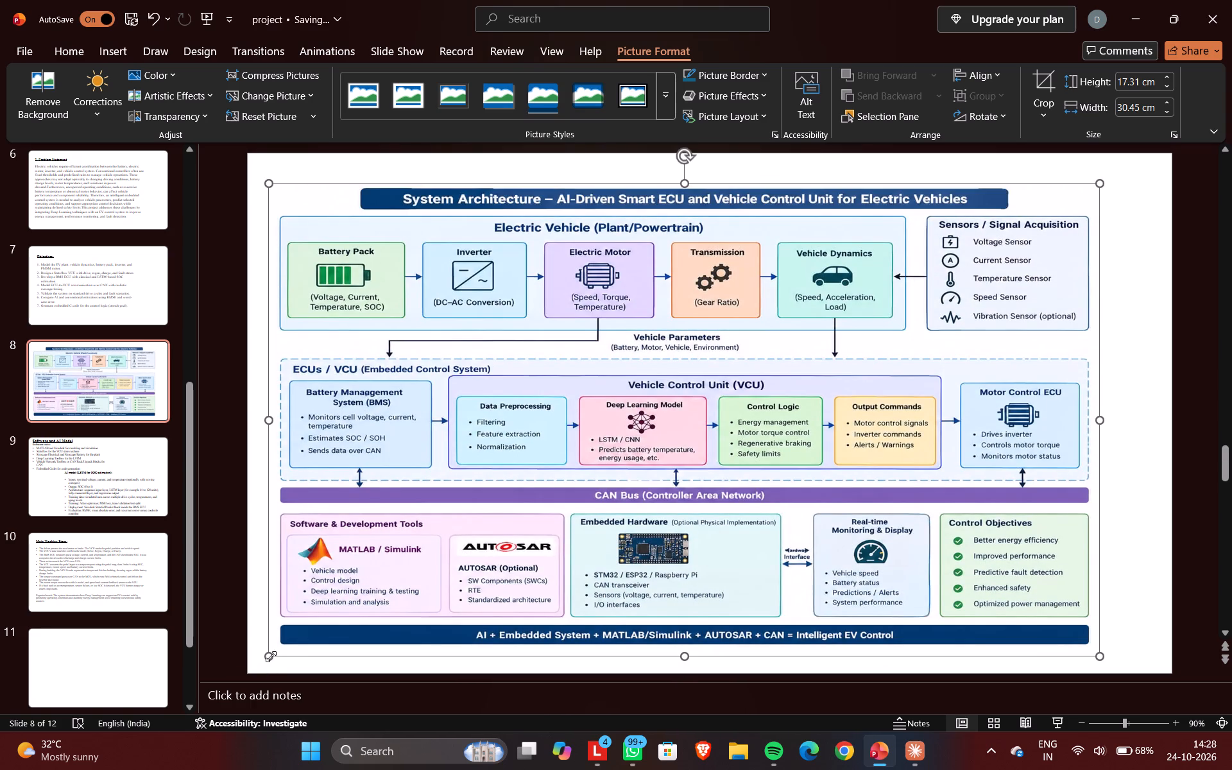
pyautogui.moveTo(271, 656); pyautogui.dragTo(344, 626)
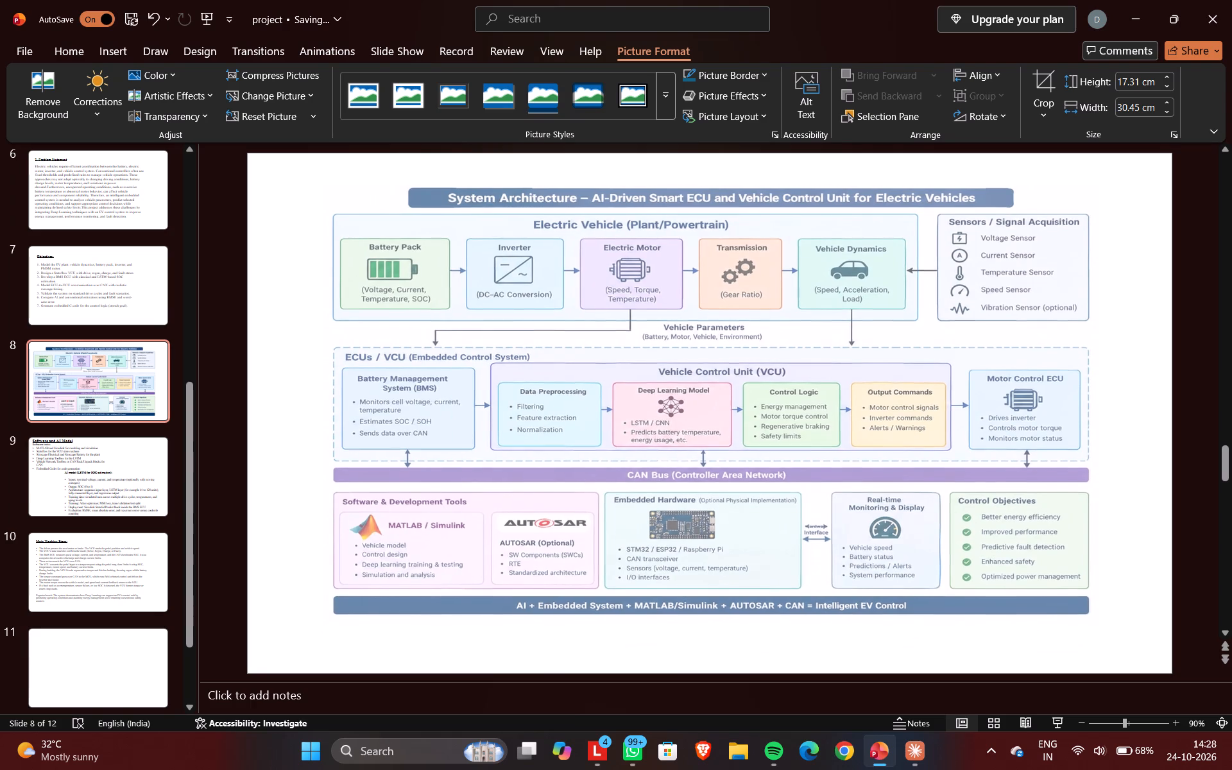
pyautogui.moveTo(344, 626); pyautogui.dragTo(311, 645)
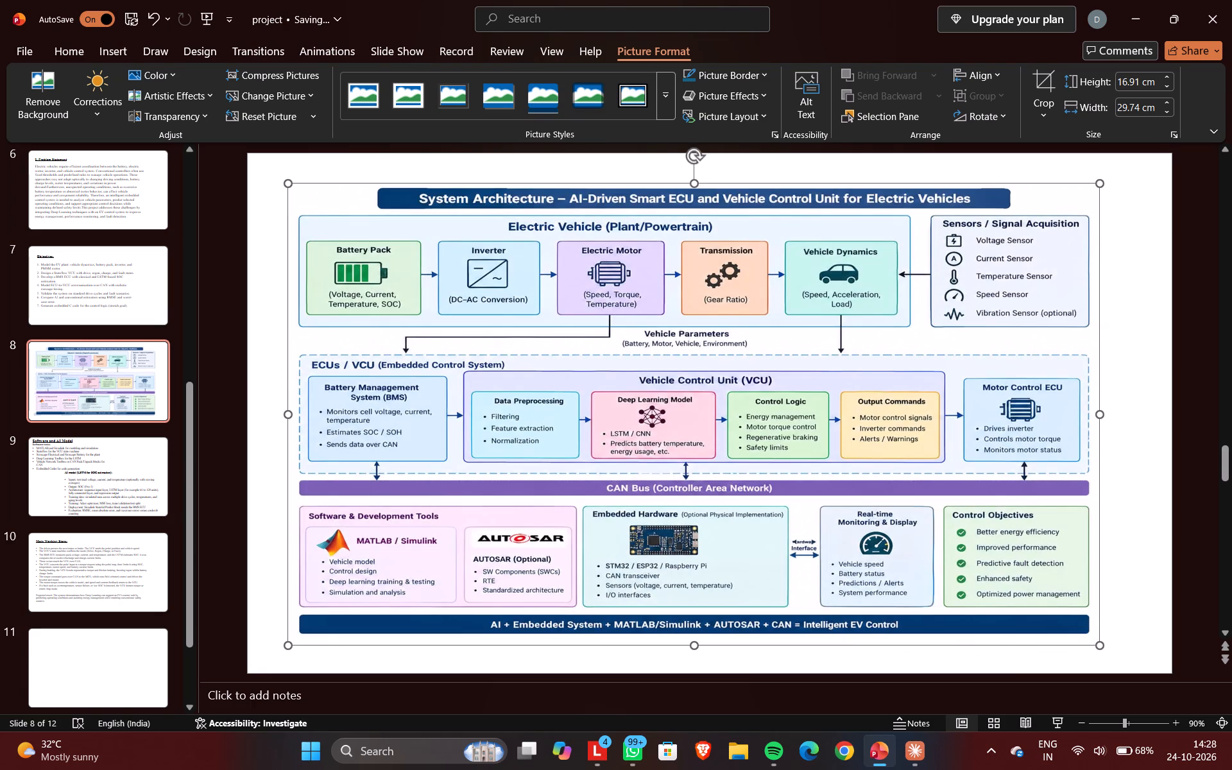
pyautogui.moveTo(685, 454); pyautogui.dragTo(650, 475)
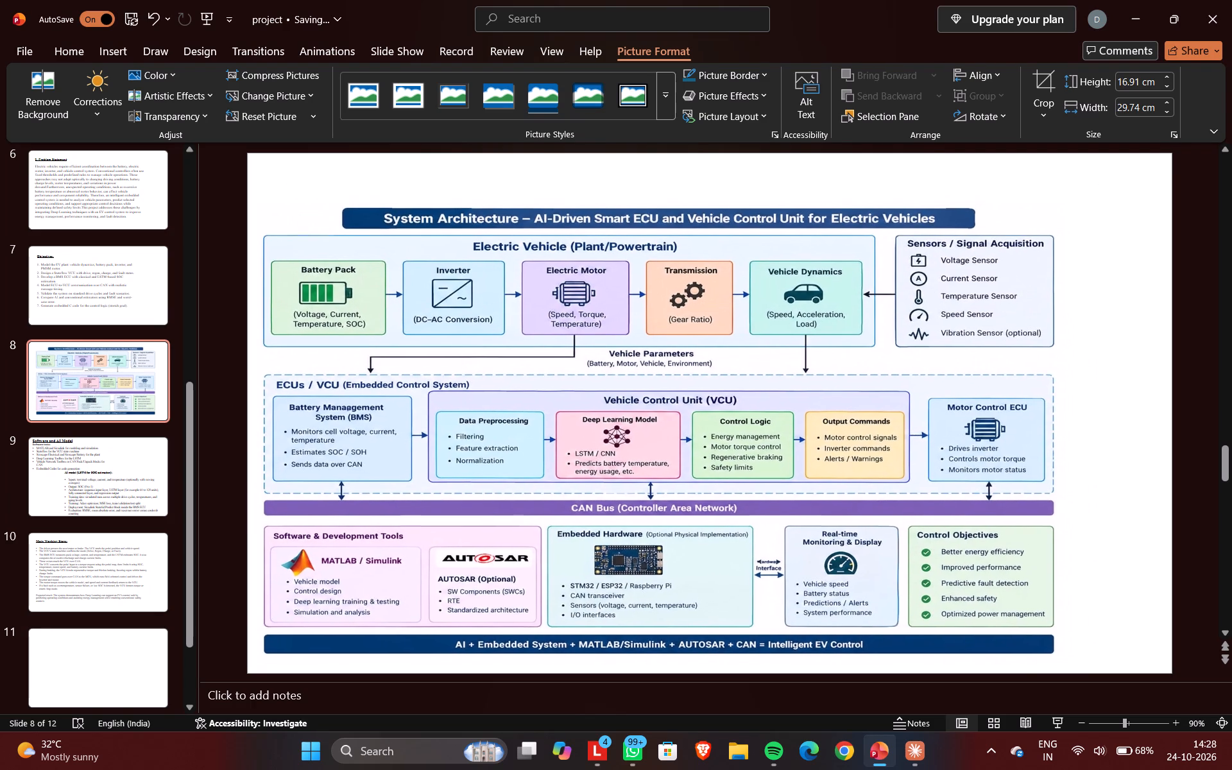
pyautogui.moveTo(650, 475); pyautogui.dragTo(647, 475)
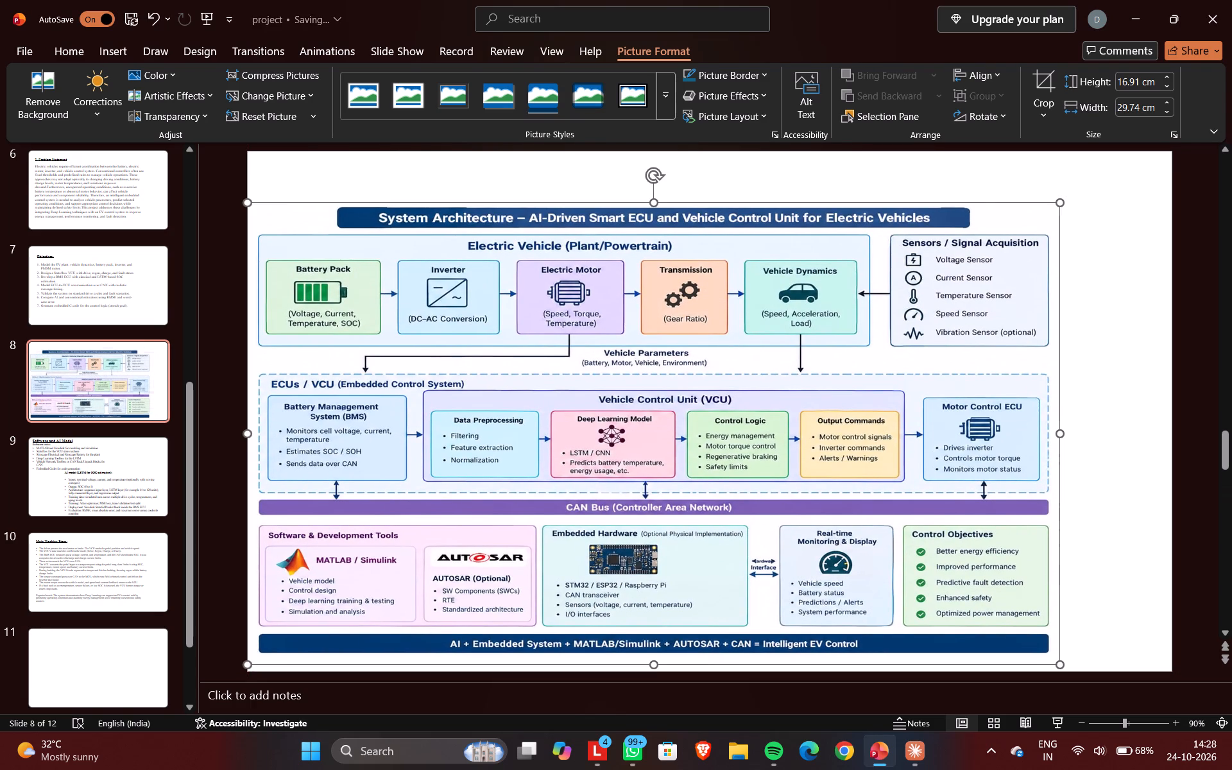
pyautogui.click(1125, 242)
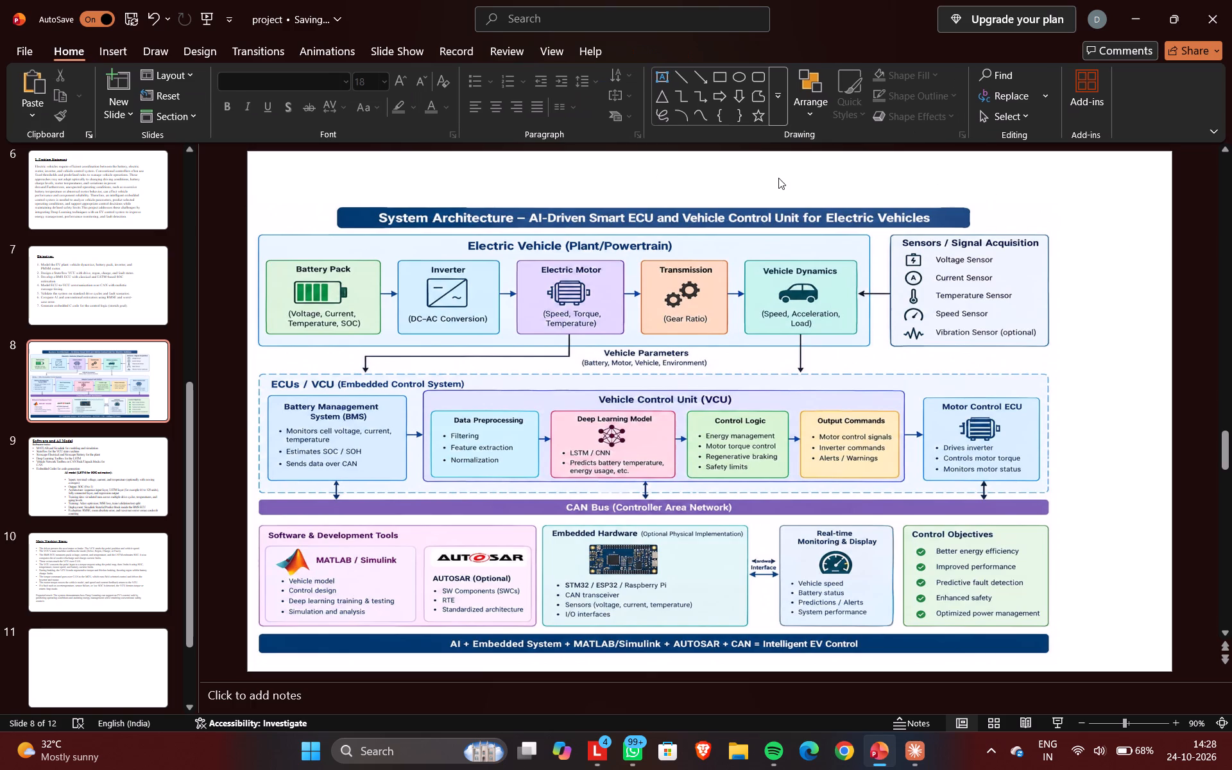
# Add a text box above the diagram containing the heading "System Architecture :".
pyautogui.click(125, 55)
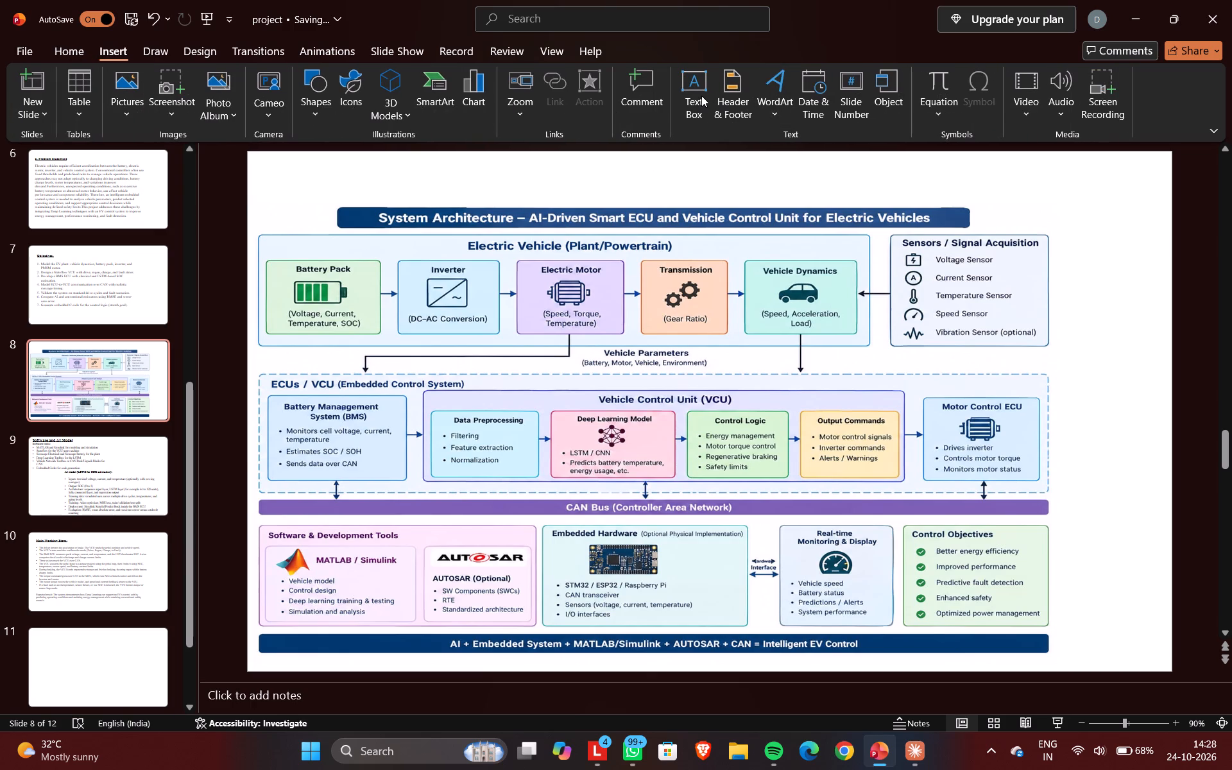
pyautogui.click(701, 96)
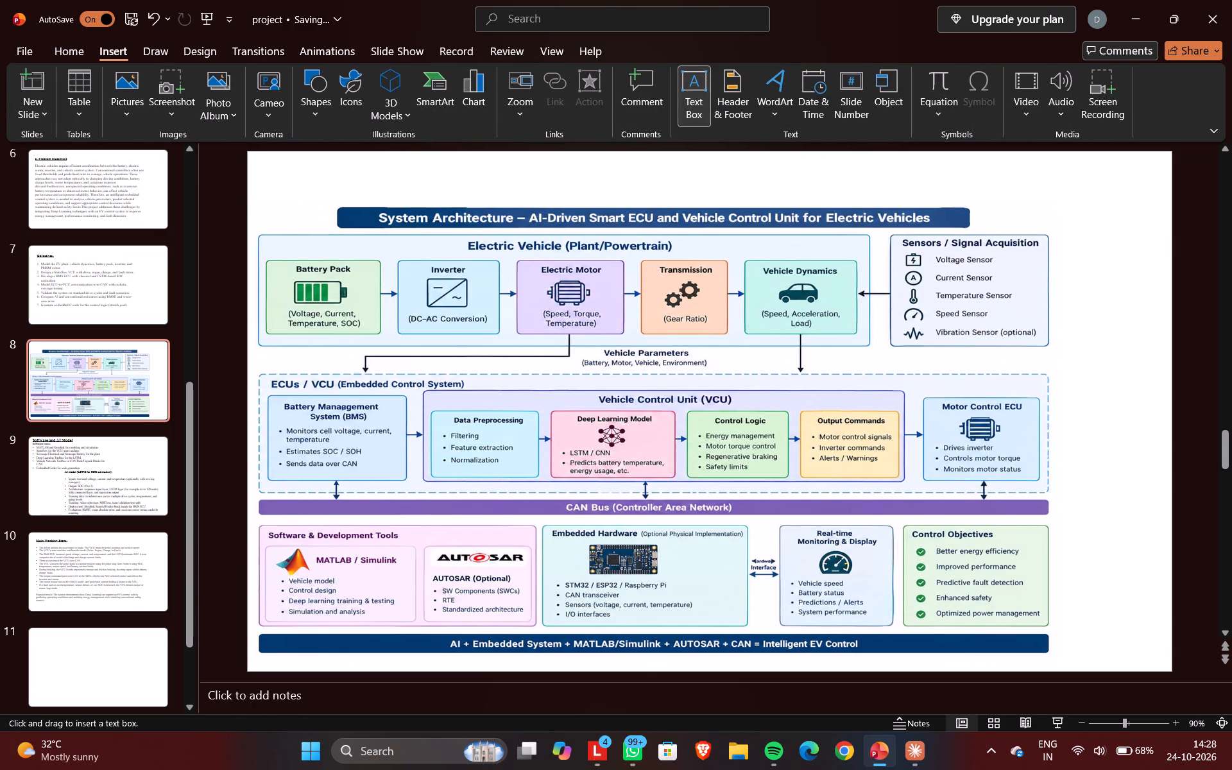
pyautogui.moveTo(265, 167); pyautogui.dragTo(652, 197)
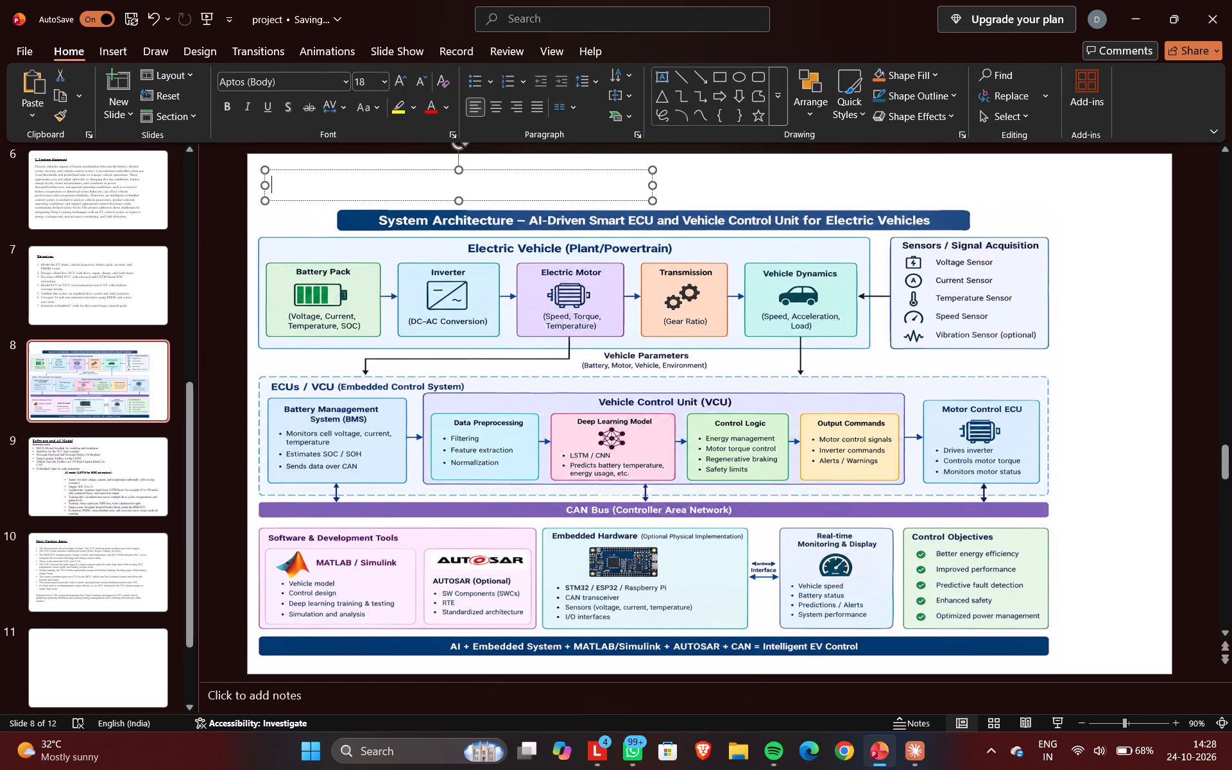
pyautogui.write('System')
pyautogui.press('space')
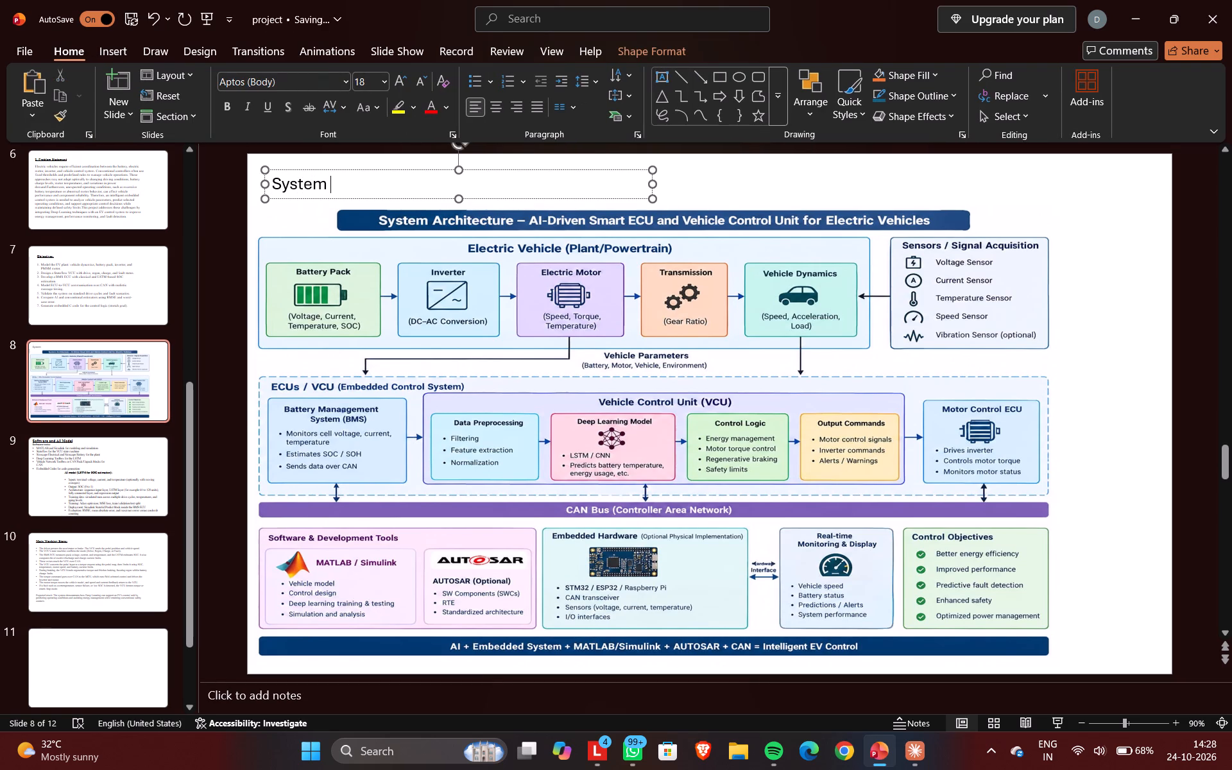
pyautogui.write('Ar')
pyautogui.write('chitecture')
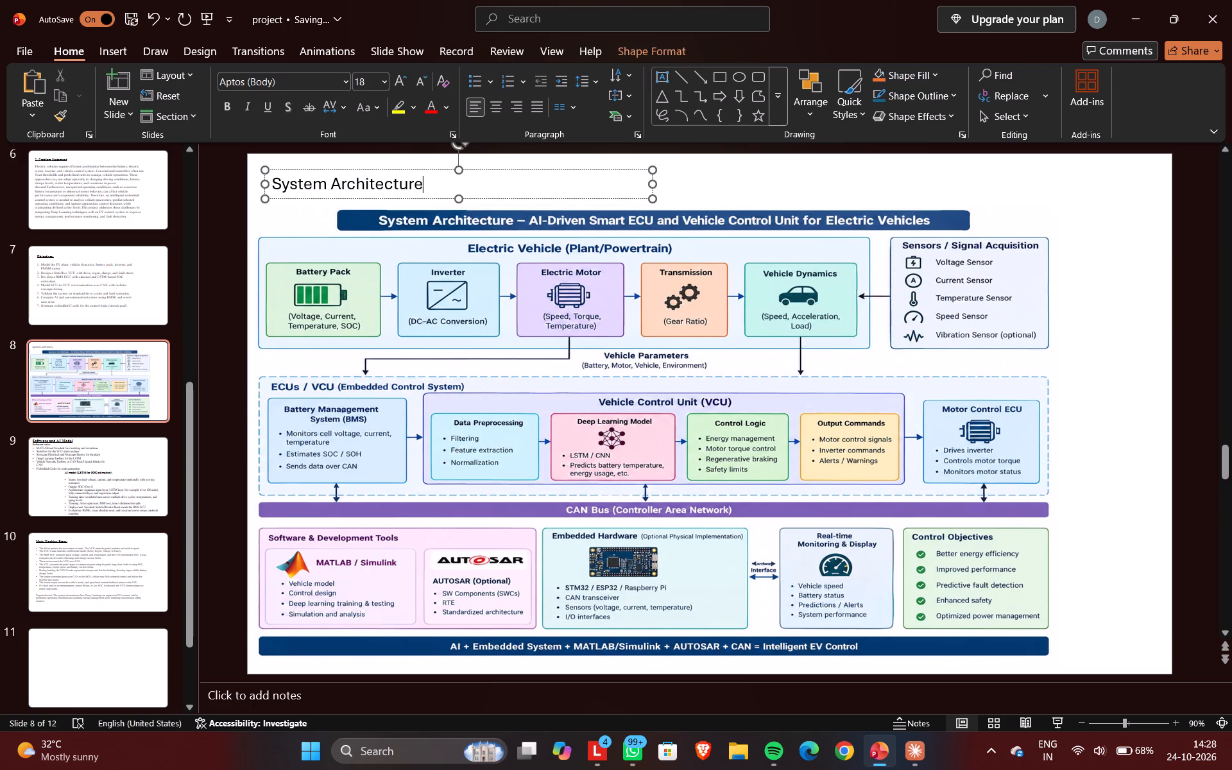
pyautogui.press('space')
pyautogui.write(':')
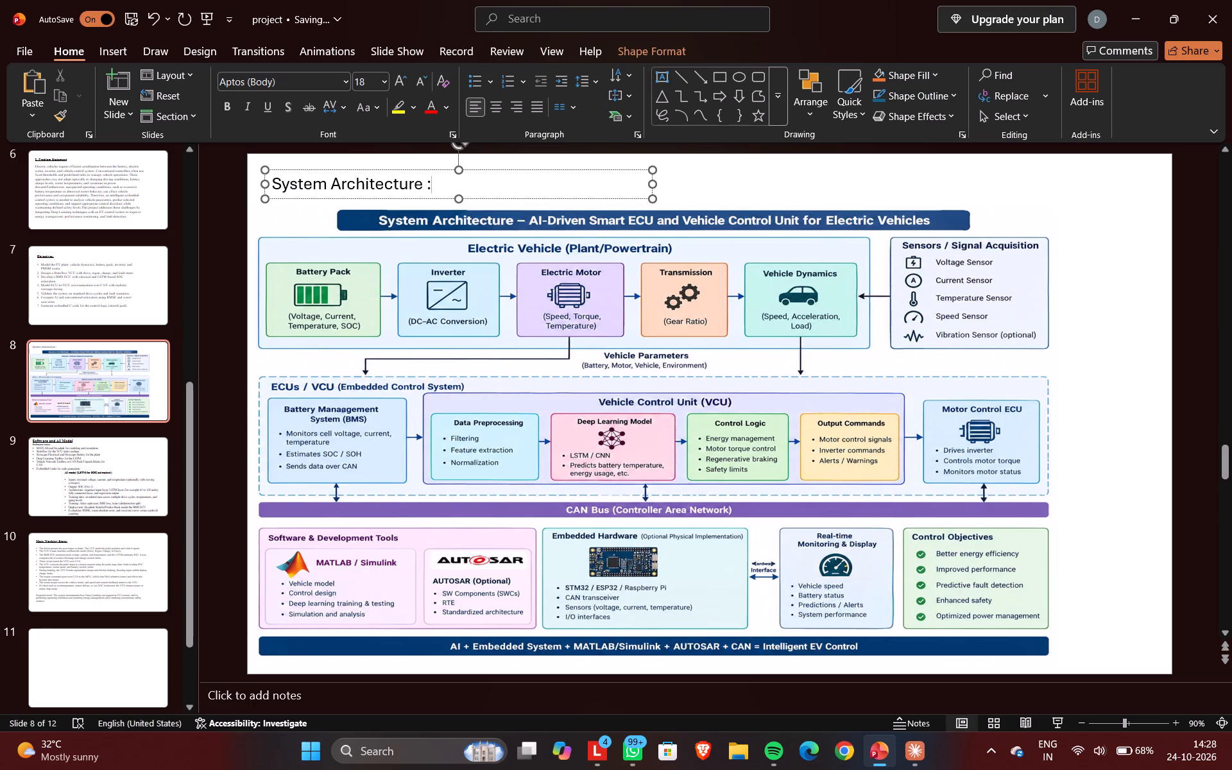
pyautogui.click(439, 189)
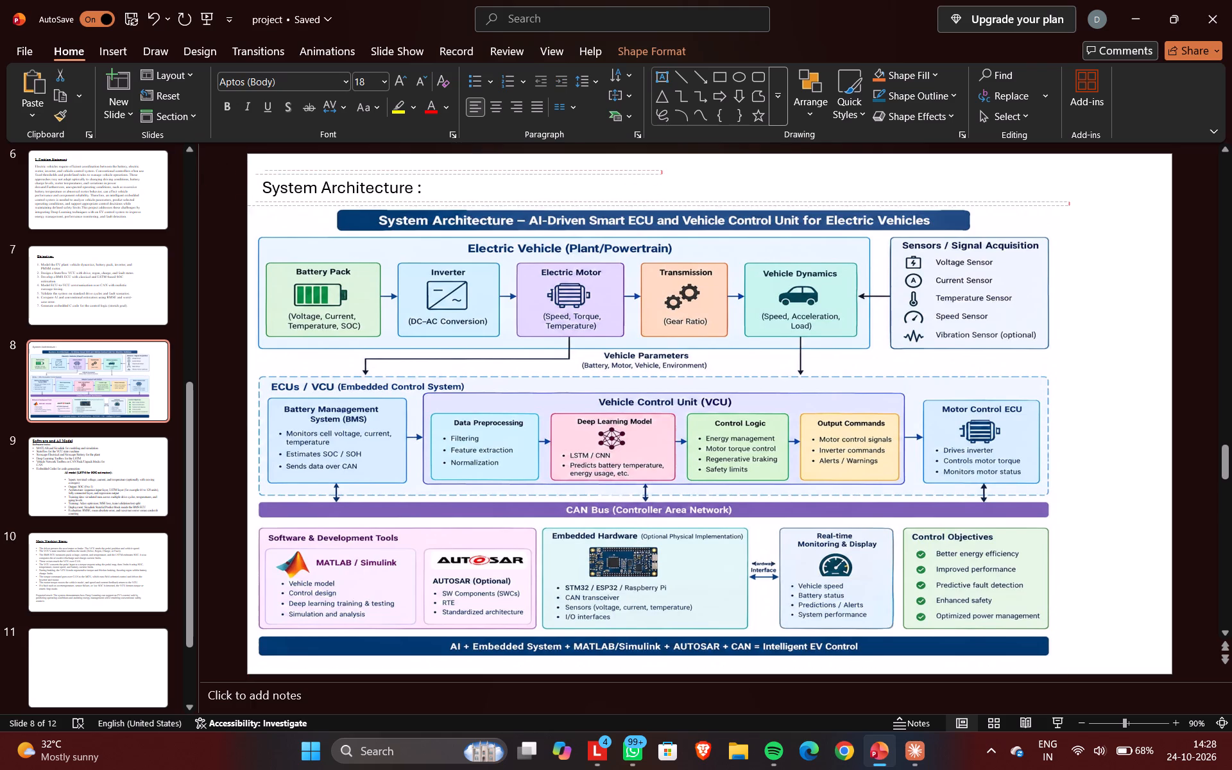
# Format the words "System Architecture" in the heading as bold, underlined Times New Roman at size 24.
pyautogui.click(400, 184)
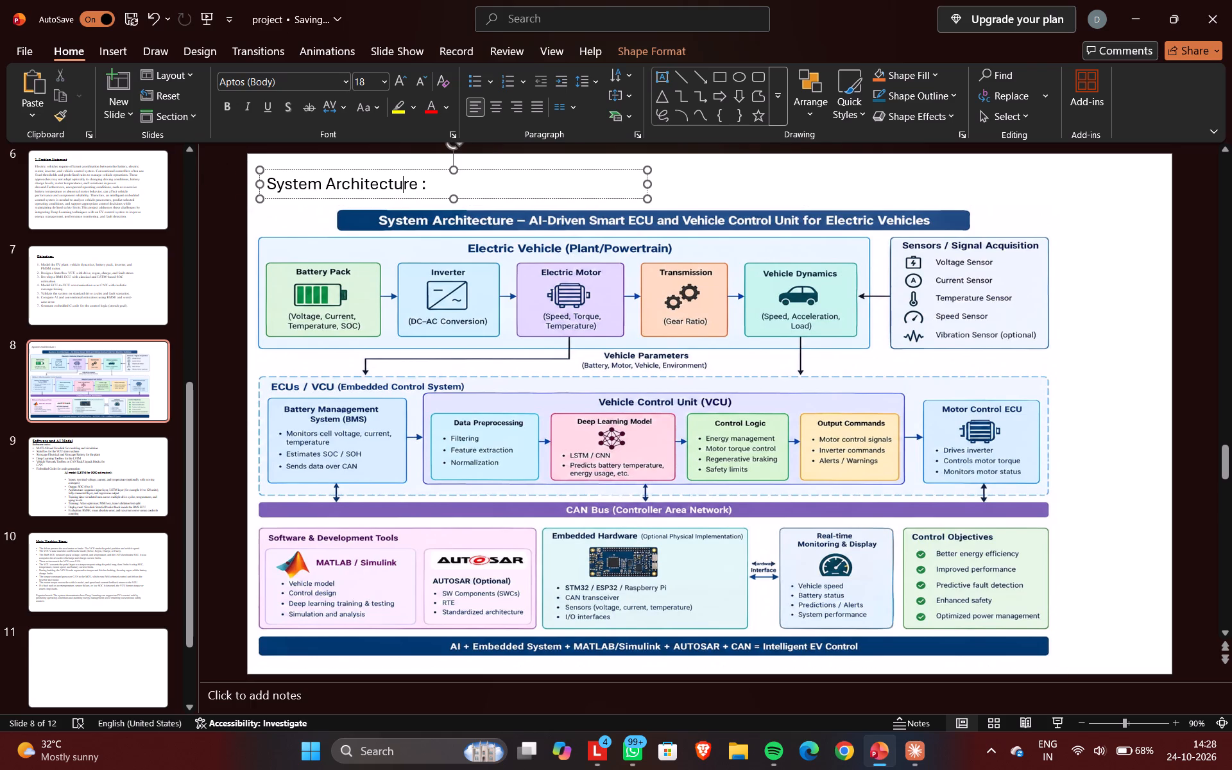
pyautogui.click(430, 185)
pyautogui.moveTo(424, 184); pyautogui.dragTo(257, 184)
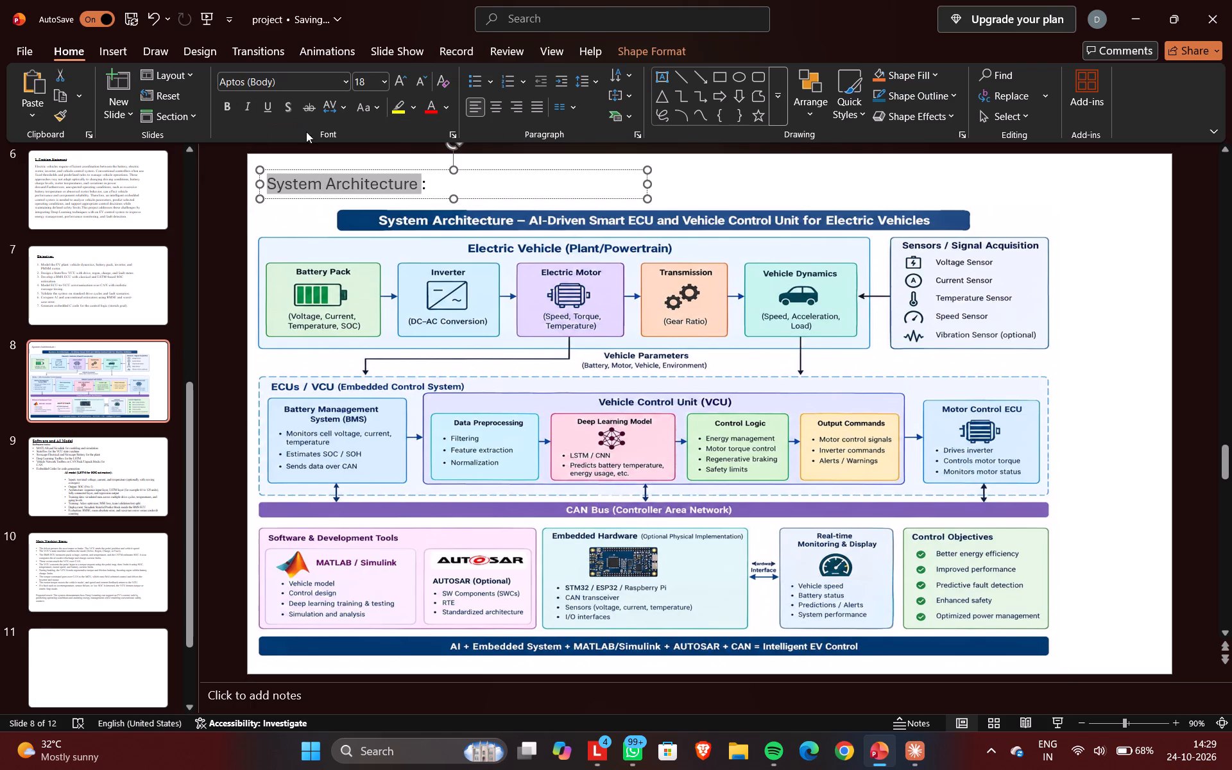
pyautogui.rightClick(357, 179)
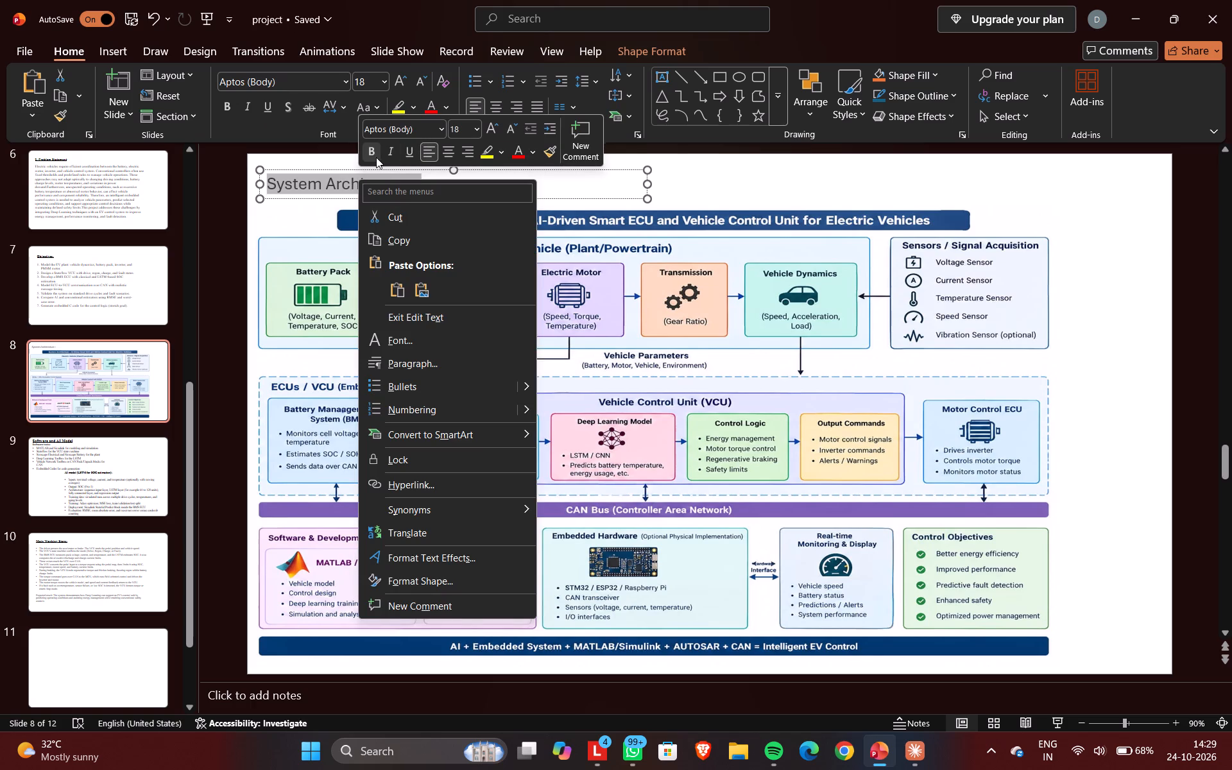
pyautogui.click(375, 157)
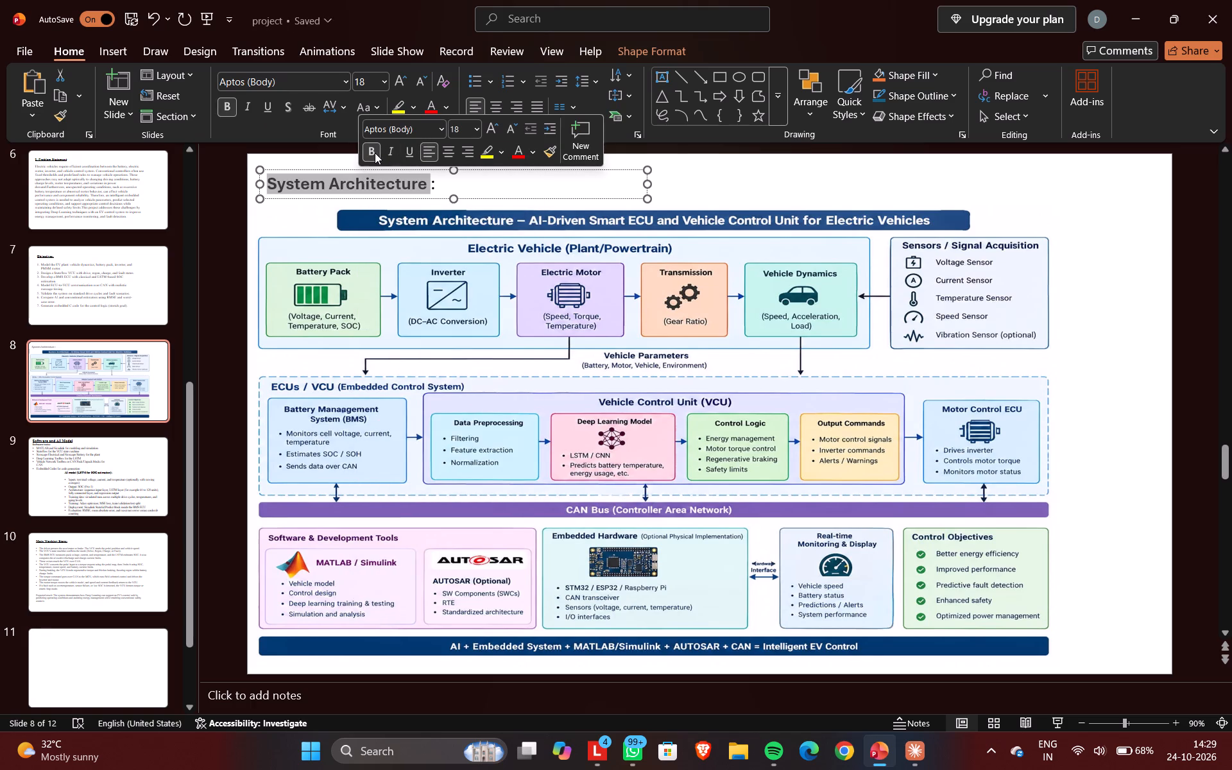
pyautogui.click(375, 153)
pyautogui.click(373, 153)
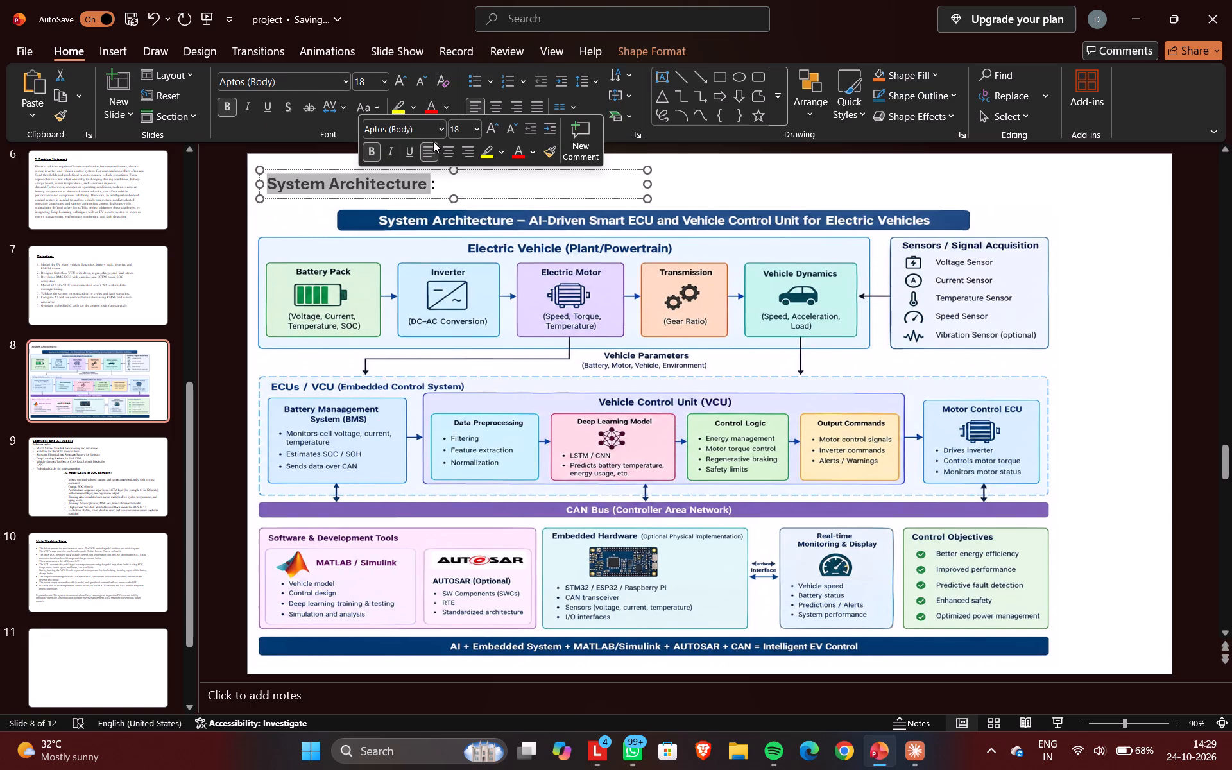
pyautogui.click(443, 132)
pyautogui.click(407, 243)
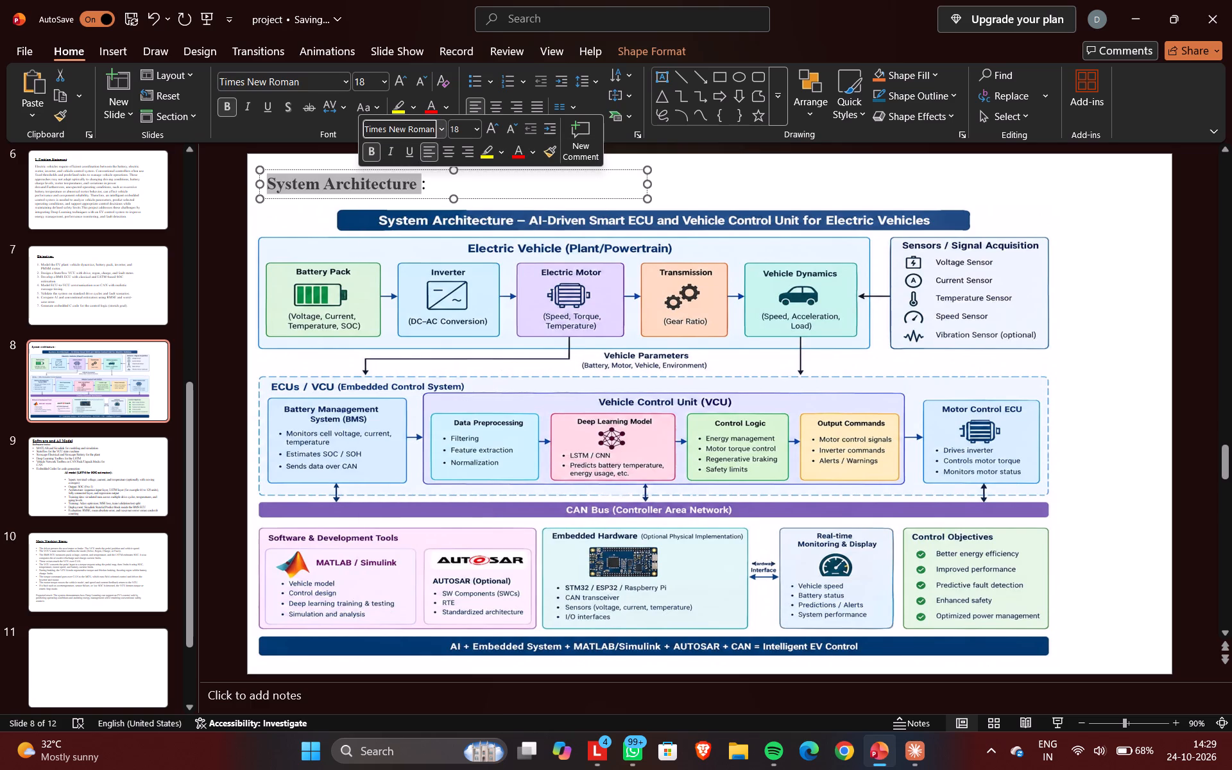
pyautogui.click(475, 133)
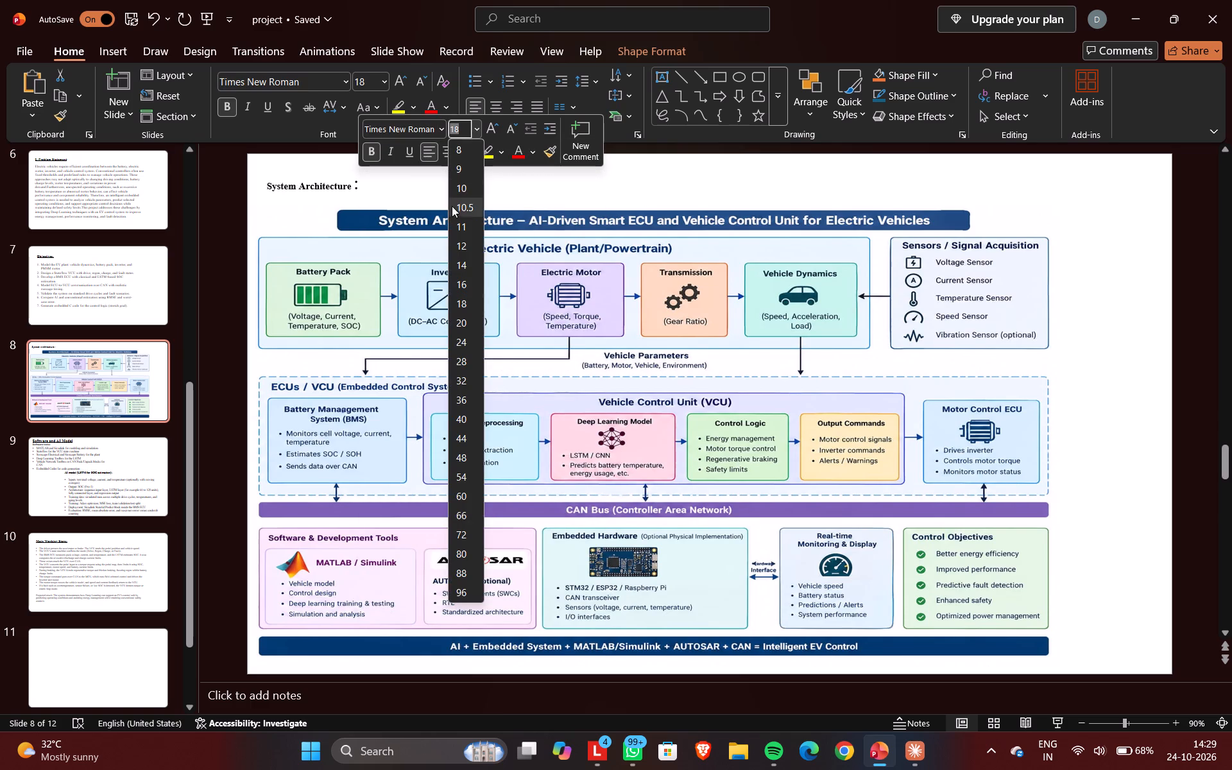
pyautogui.click(461, 342)
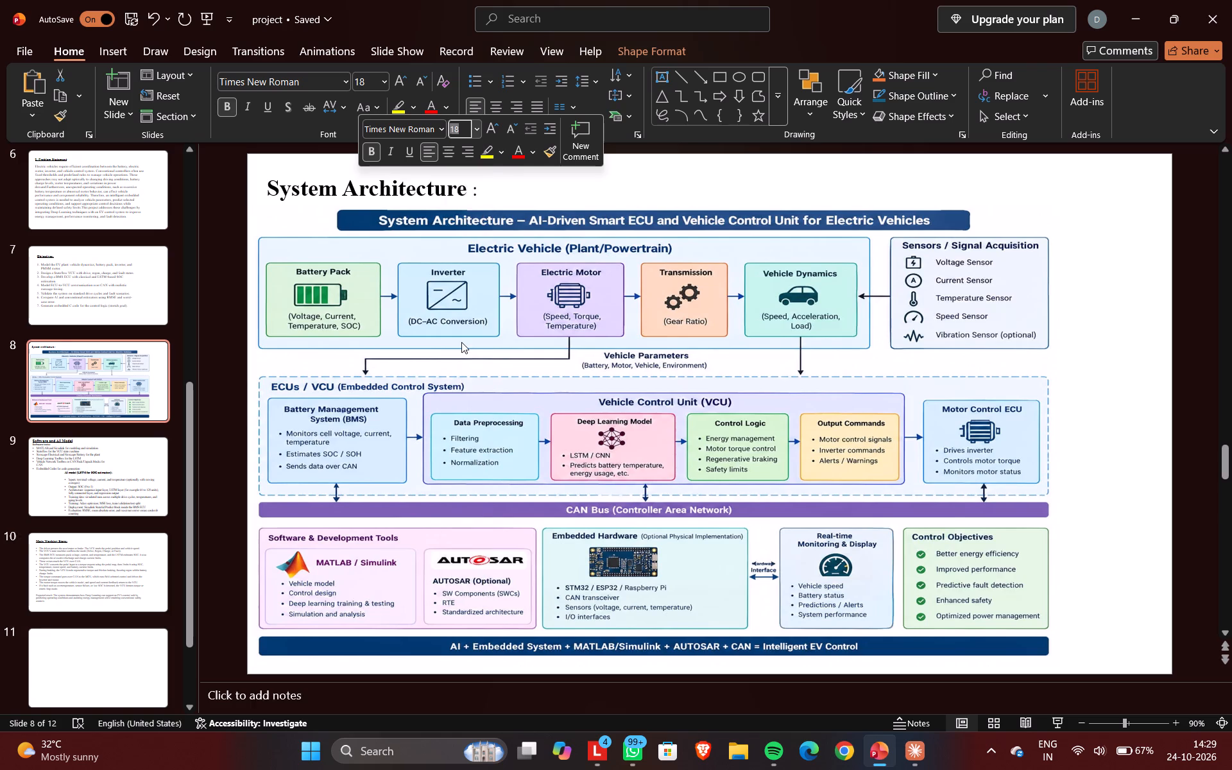
pyautogui.click(413, 151)
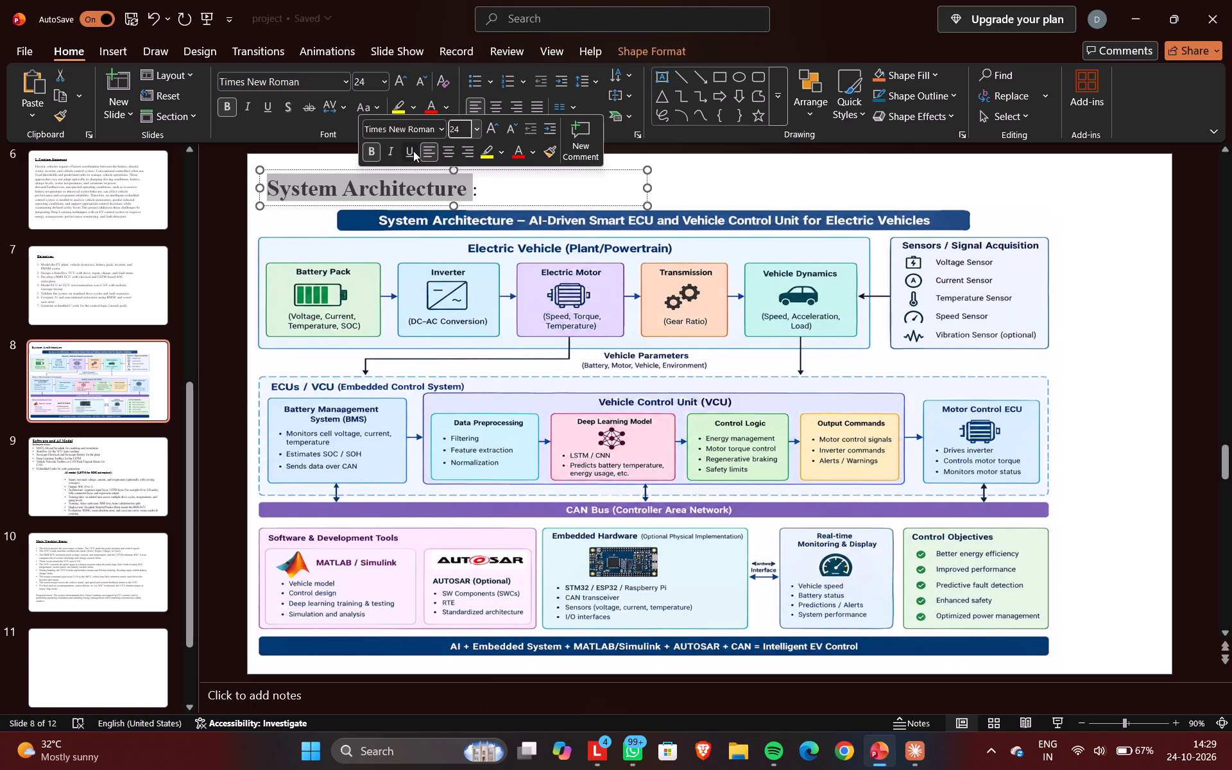
pyautogui.click(733, 186)
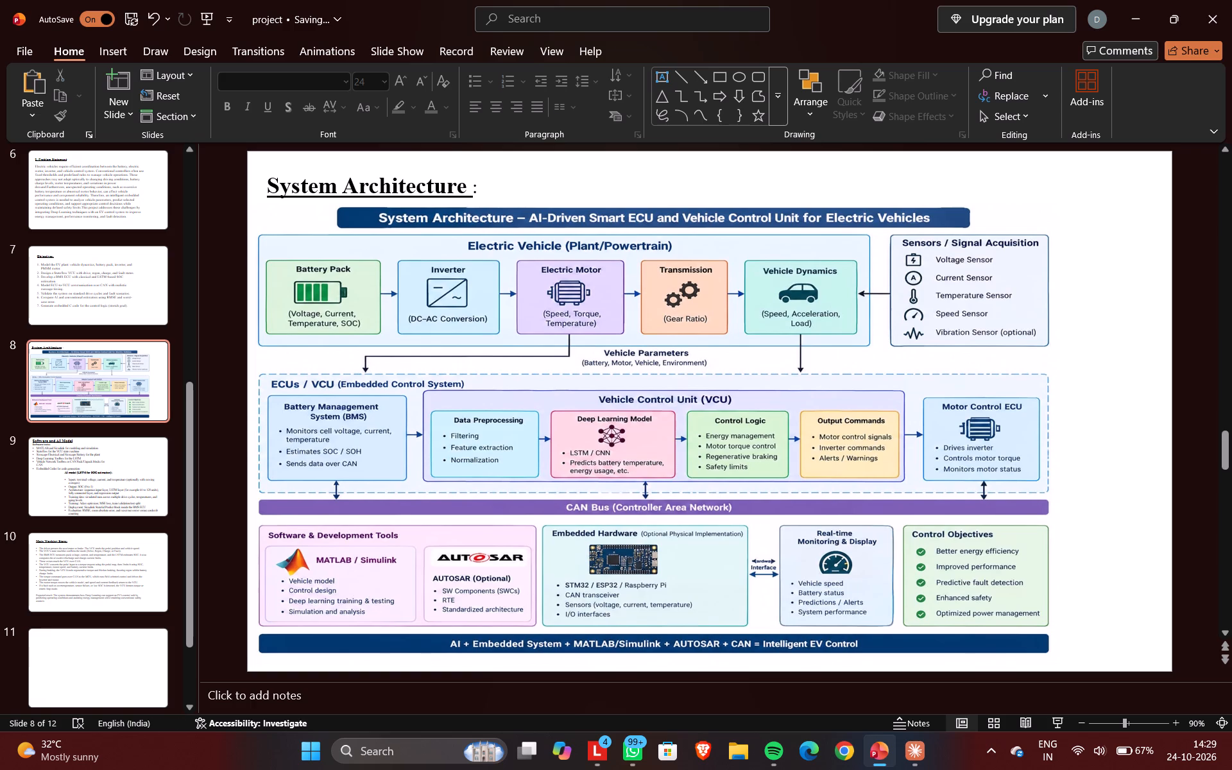
# Move the heading text box slightly up and left, away from the diagram's title bar.
pyautogui.click(509, 199)
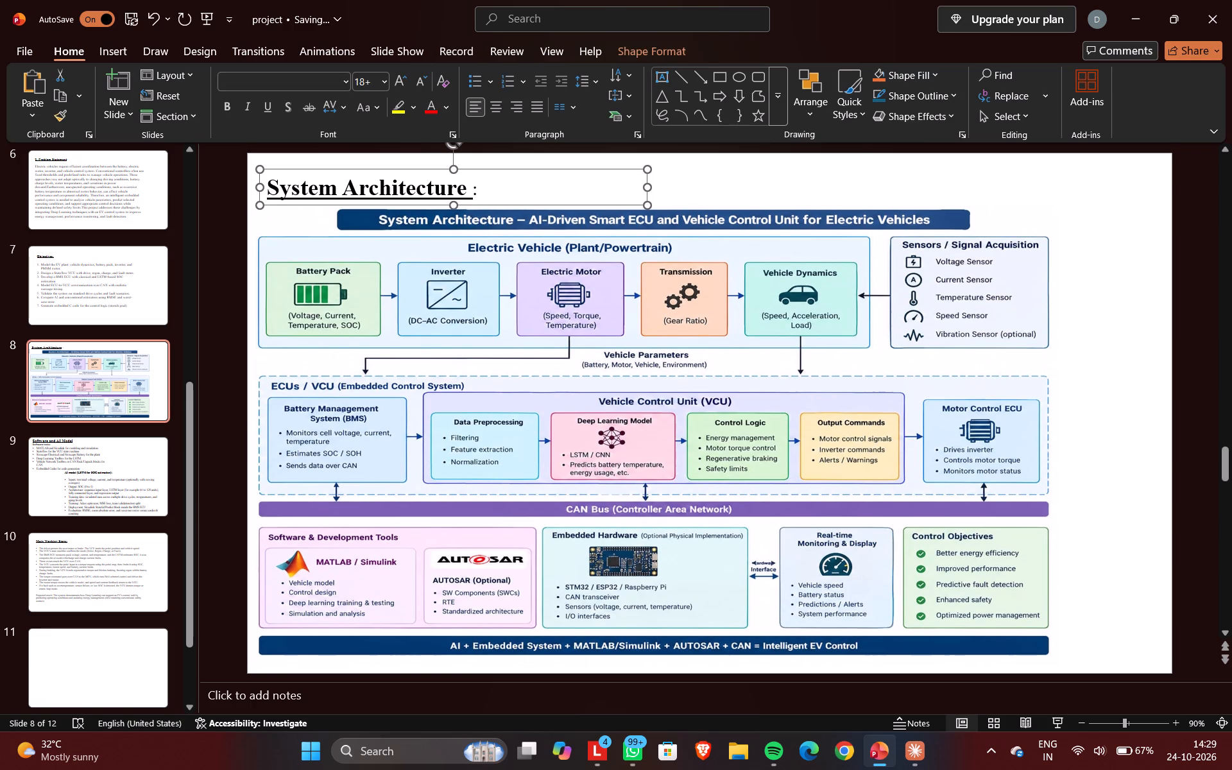
pyautogui.moveTo(528, 168); pyautogui.dragTo(524, 160)
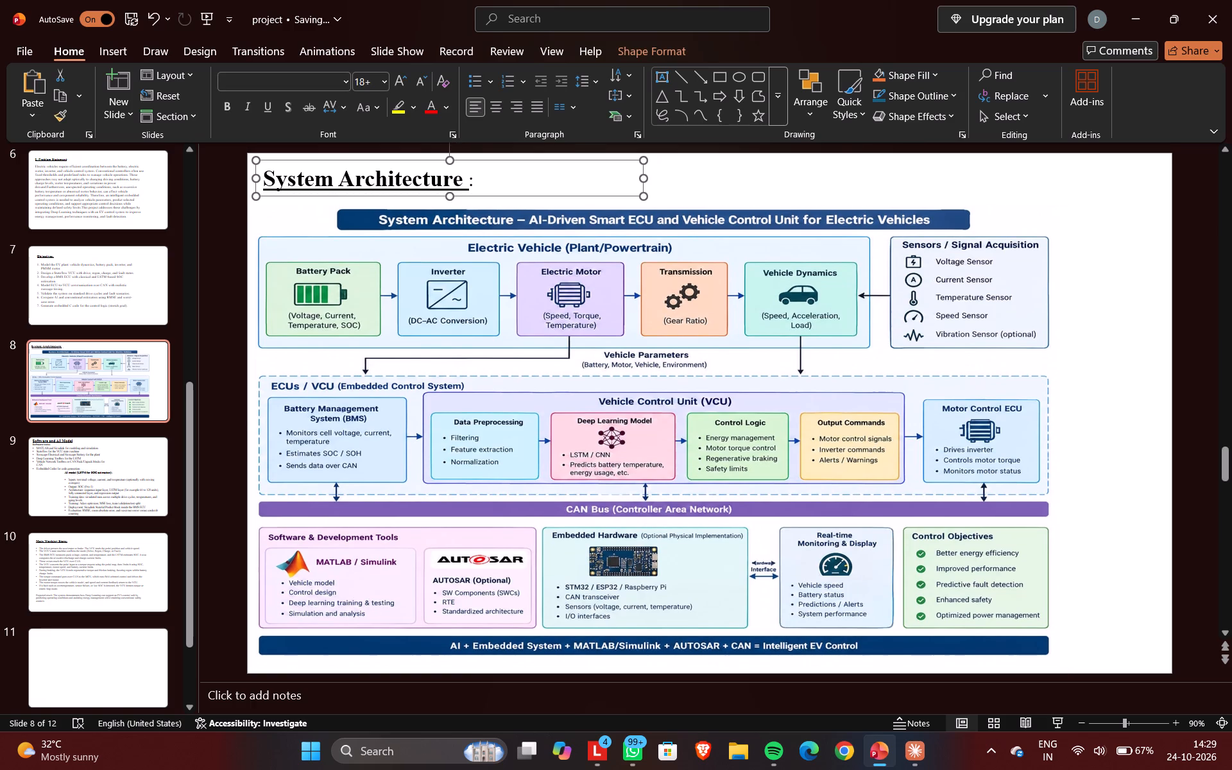
pyautogui.click(764, 179)
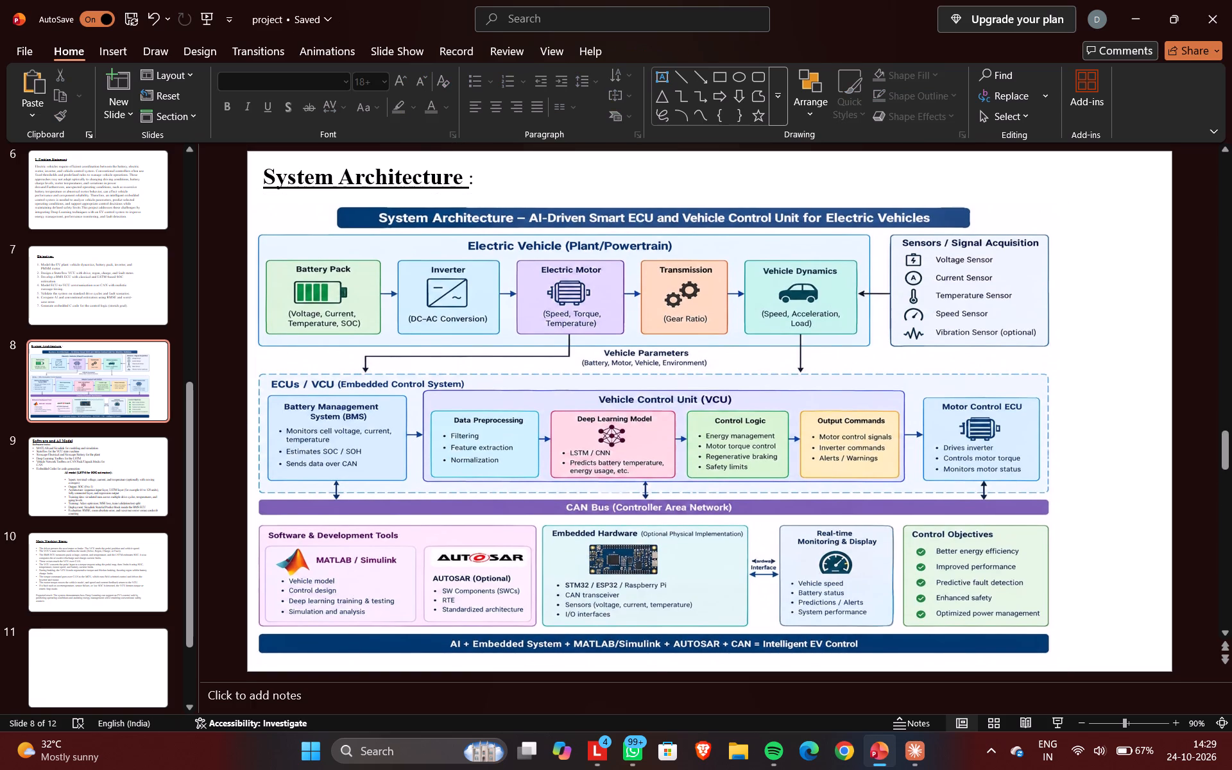
# Widen the system architecture diagram horizontally so that it extends almost to the slide's right edge.
pyautogui.click(1050, 362)
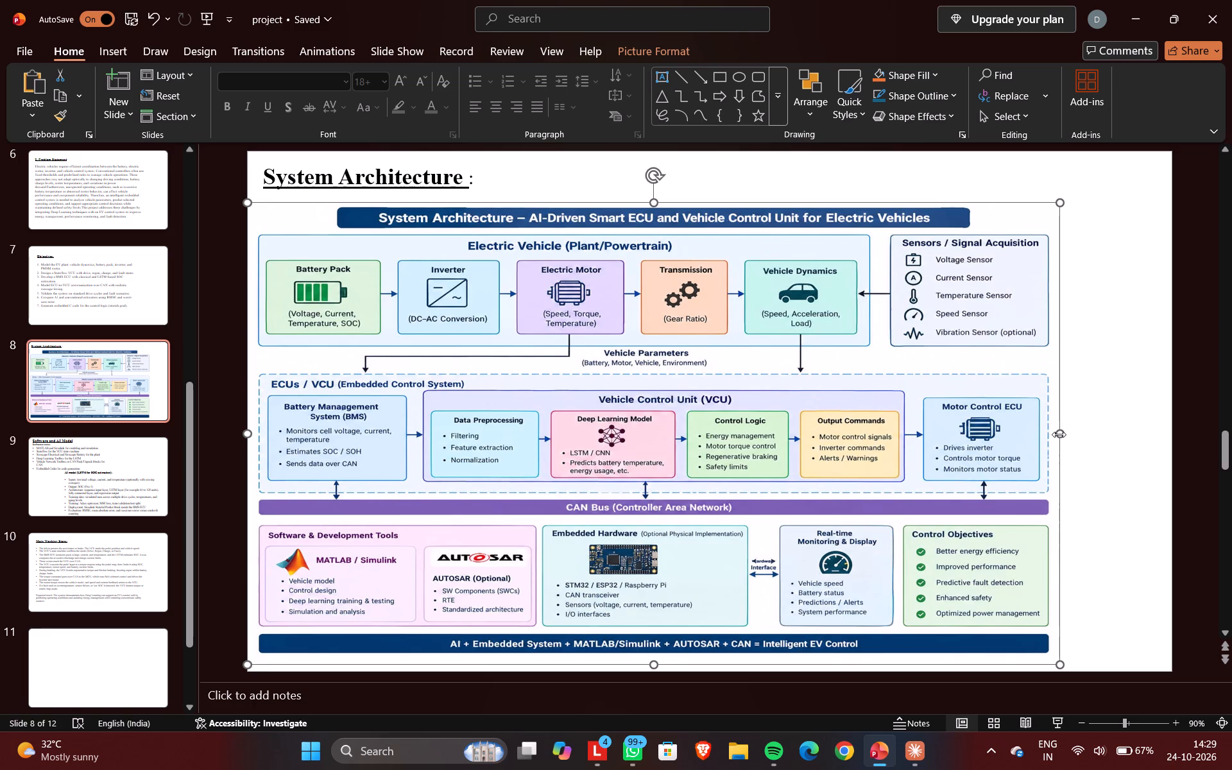
pyautogui.moveTo(1060, 434); pyautogui.dragTo(1155, 404)
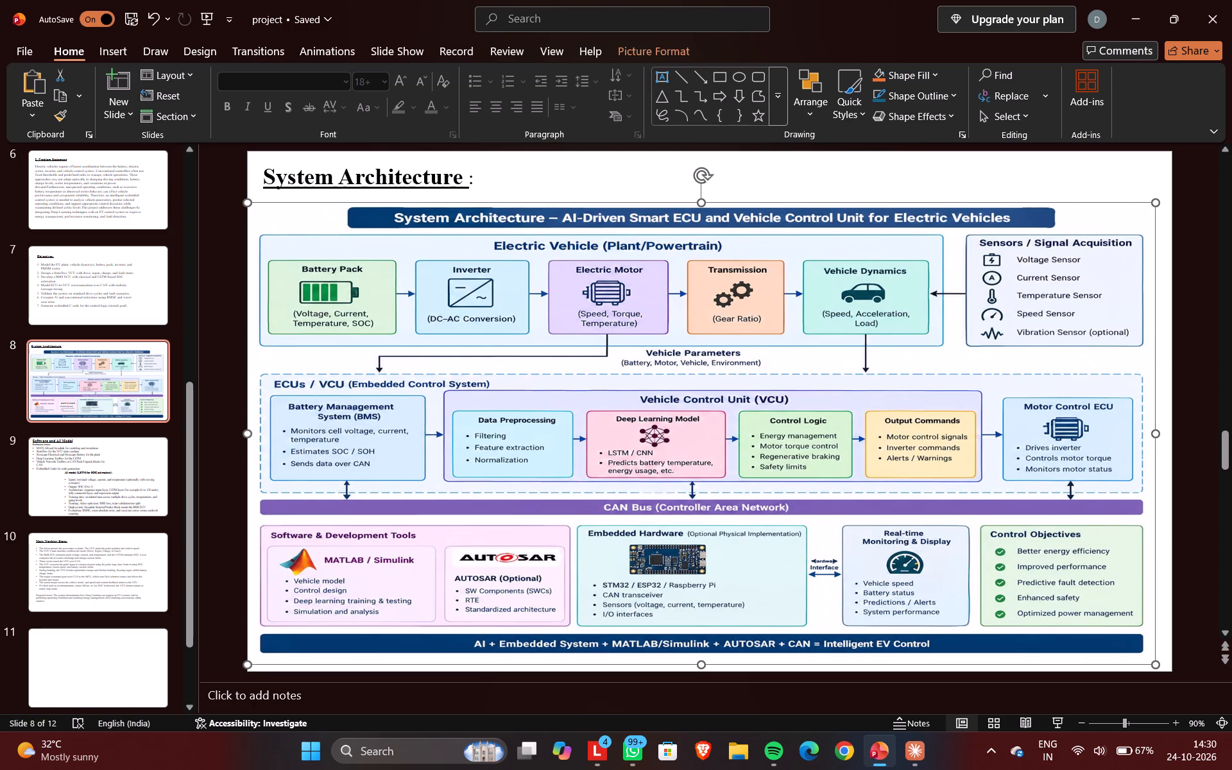
pyautogui.click(796, 173)
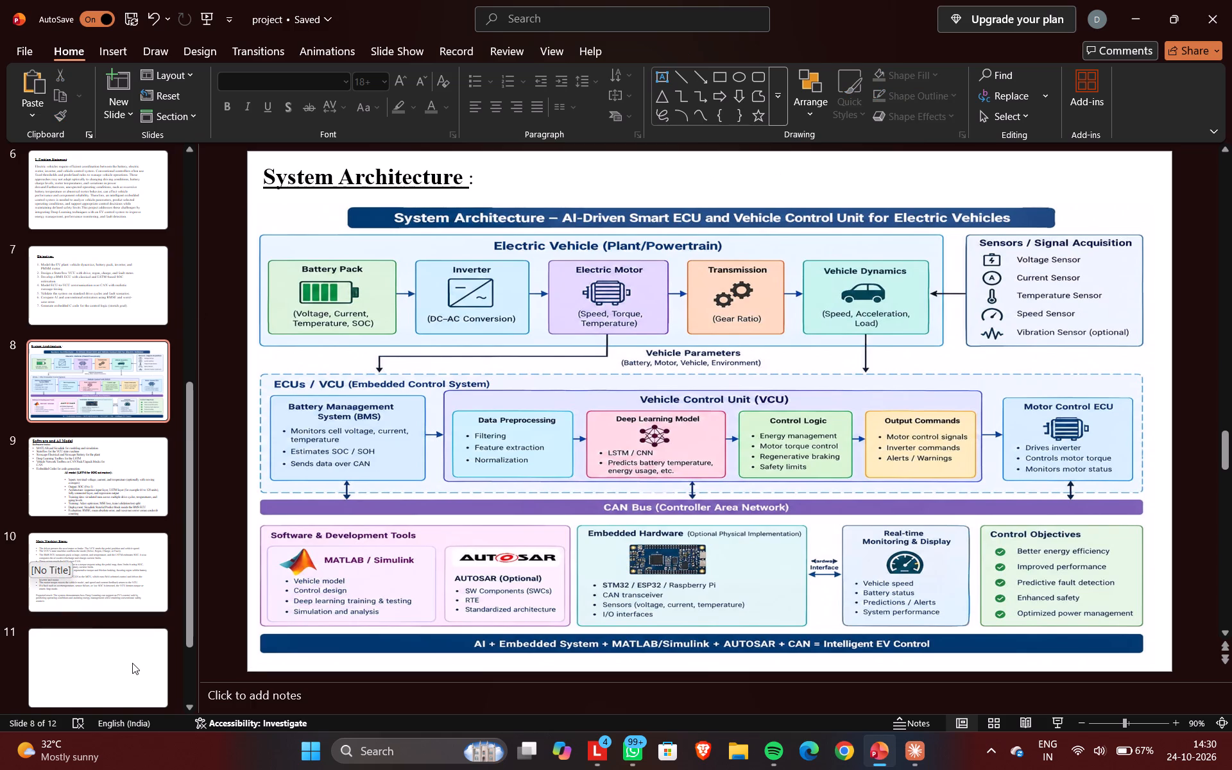
# Switch to Google Chrome and search the web for "mermaid ai".
pyautogui.click(843, 747)
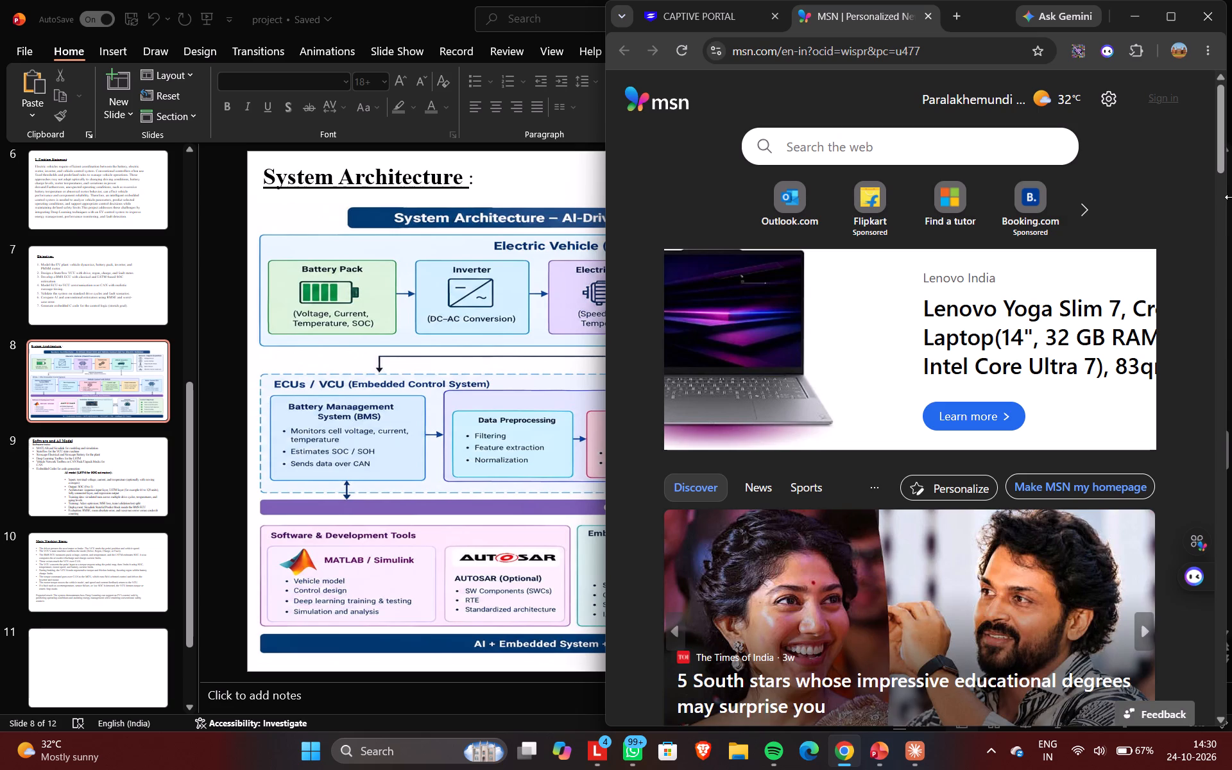
pyautogui.click(943, 147)
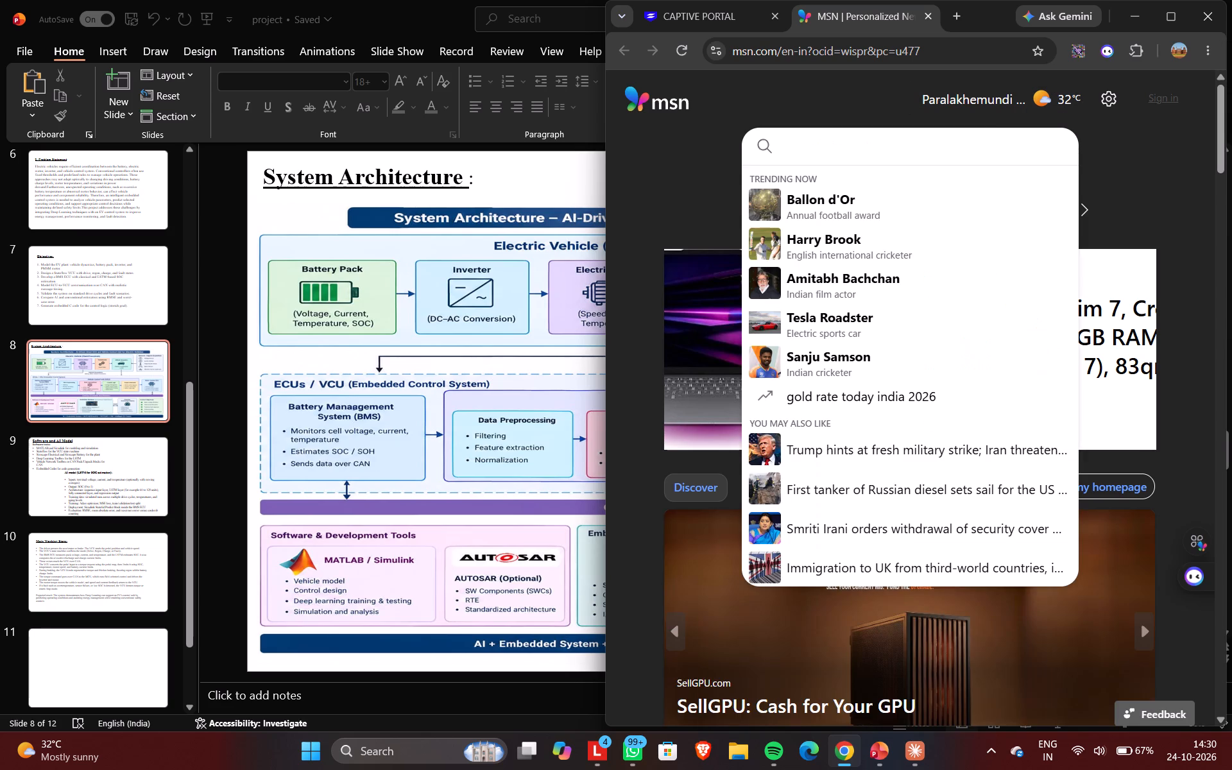
pyautogui.write('mermaid')
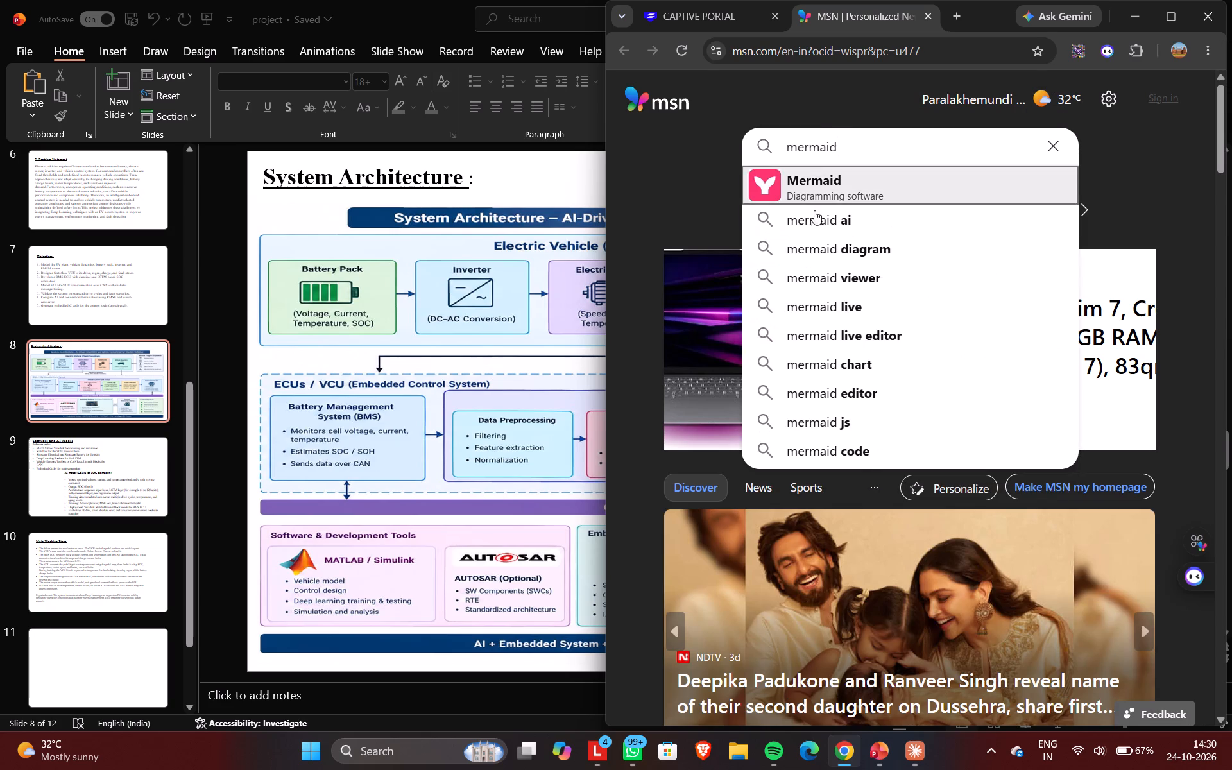
pyautogui.click(841, 221)
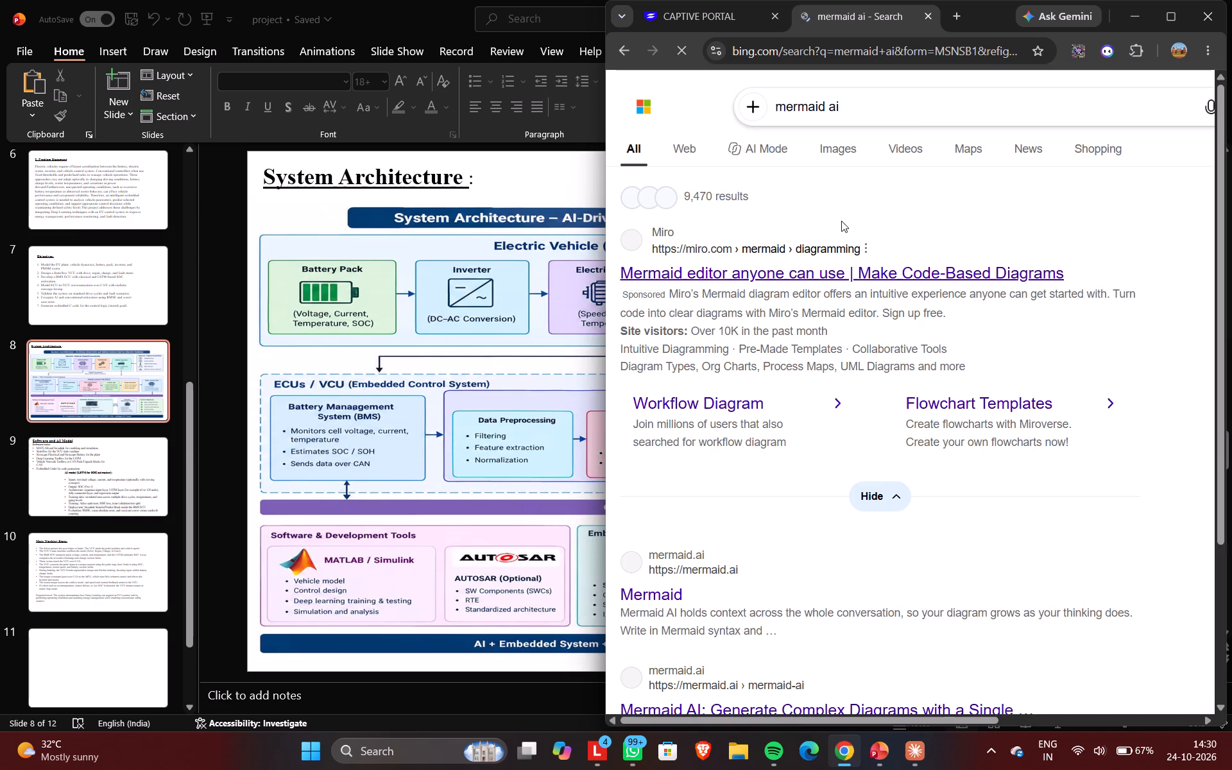
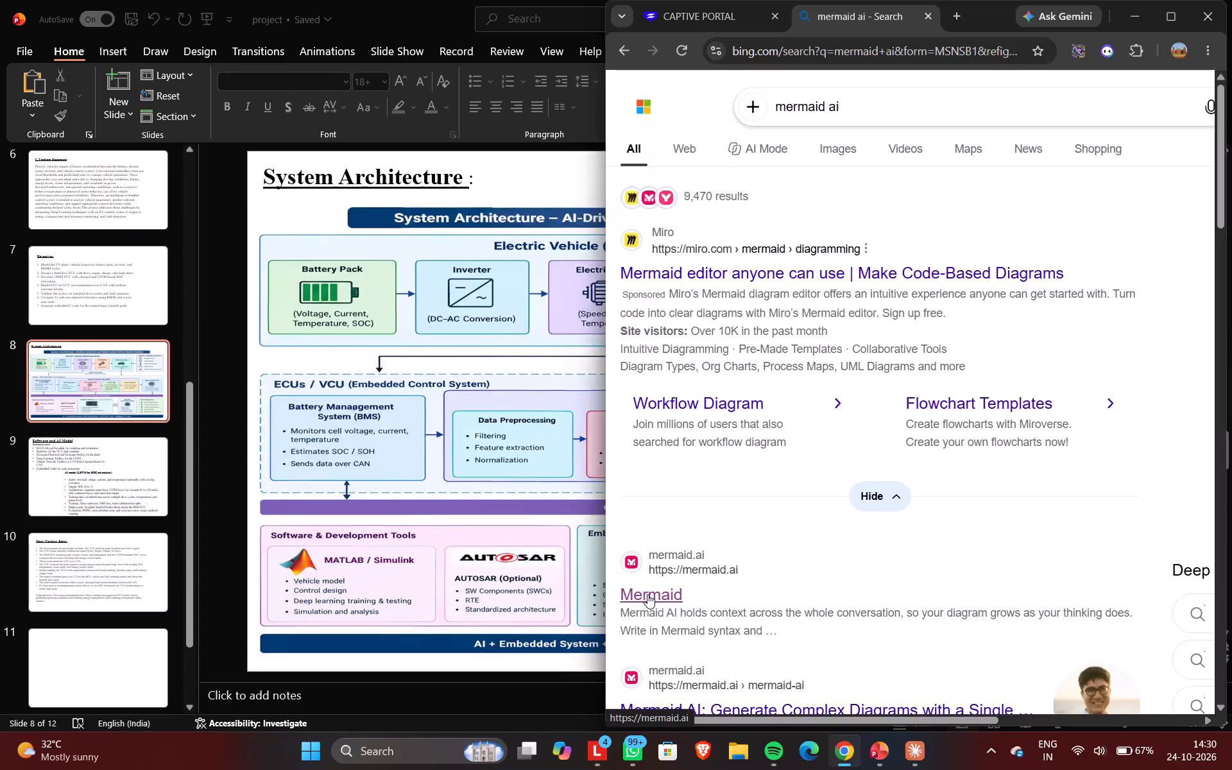
# Open the Mermaid website, mermaid.ai, from the search results.
pyautogui.scroll(-2, 647, 594)
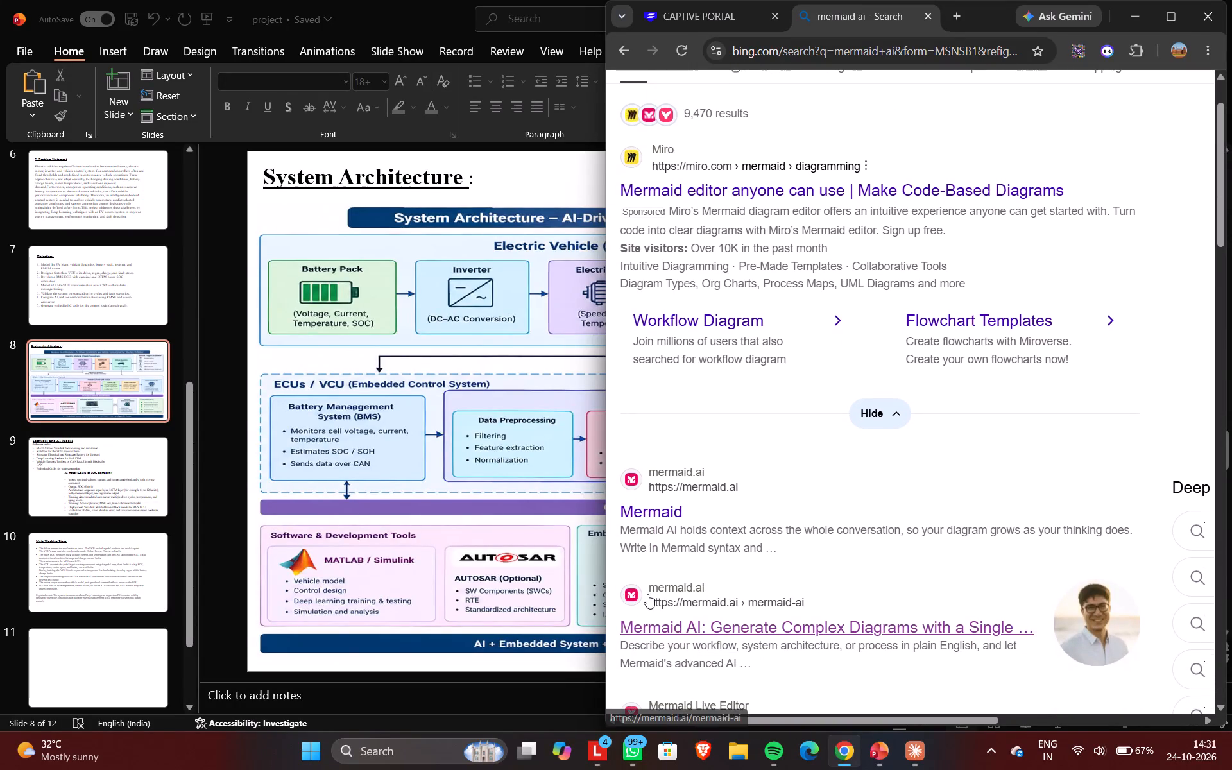
pyautogui.click(654, 513)
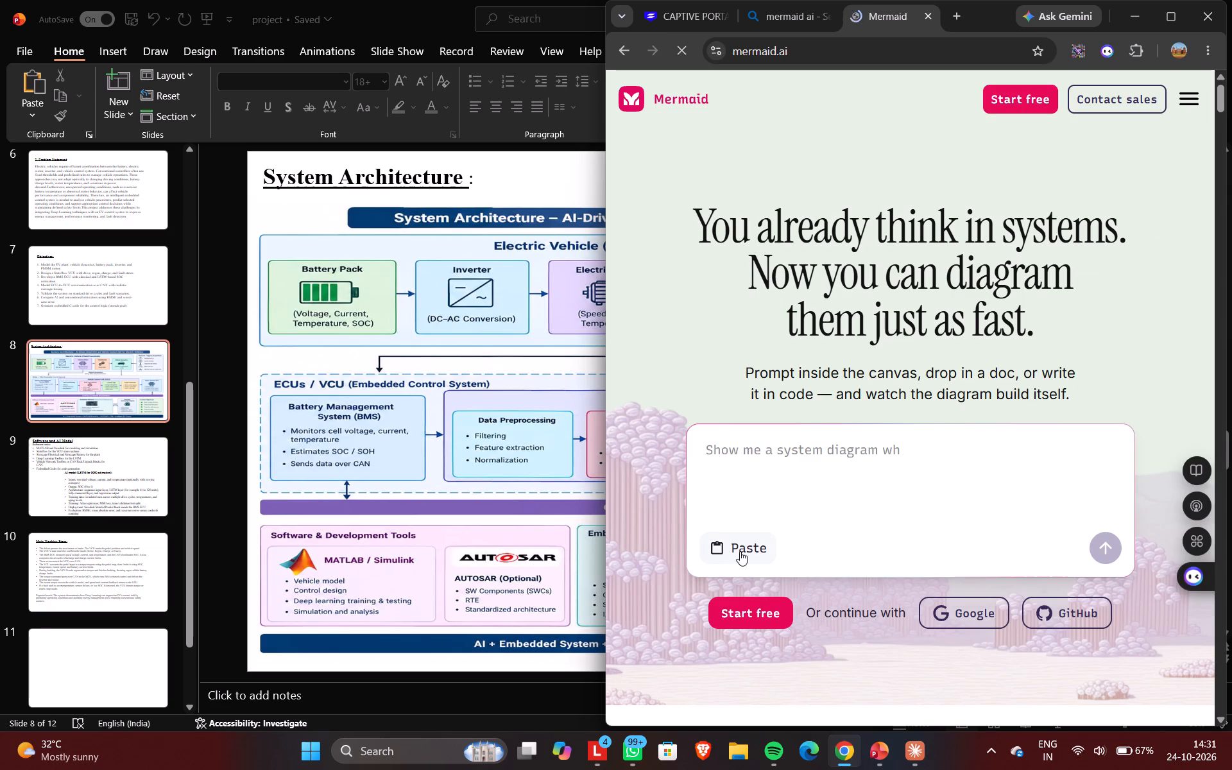
# Paste the copied diagram code into Mermaid's prompt box, allowing the site clipboard access, and submit it to generate the diagram.
pyautogui.click(740, 551)
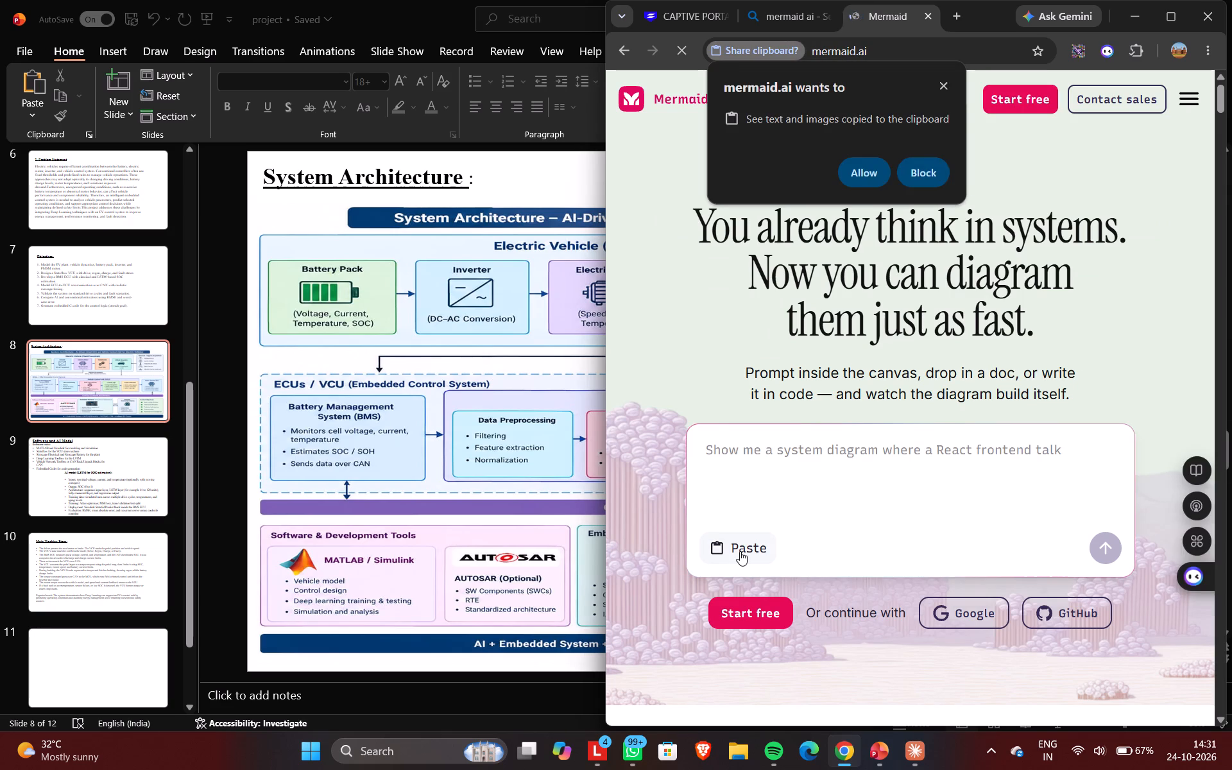
pyautogui.click(862, 173)
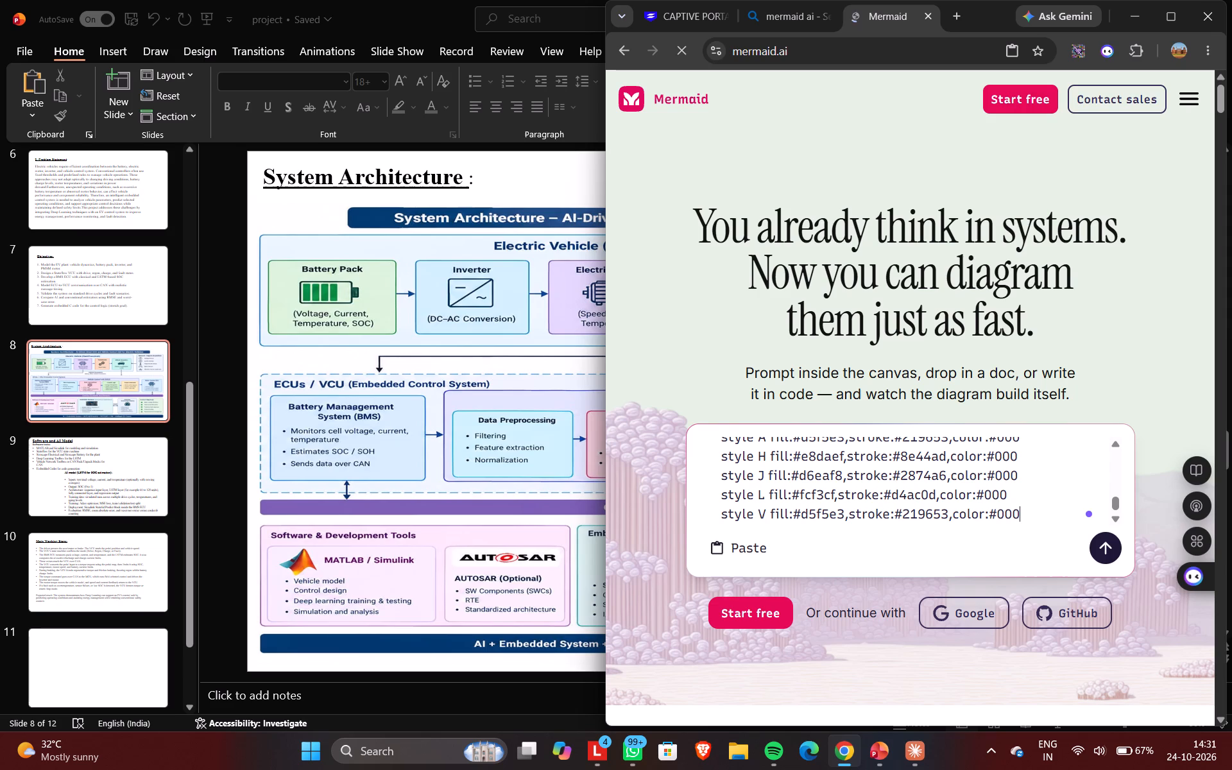
pyautogui.click(1106, 547)
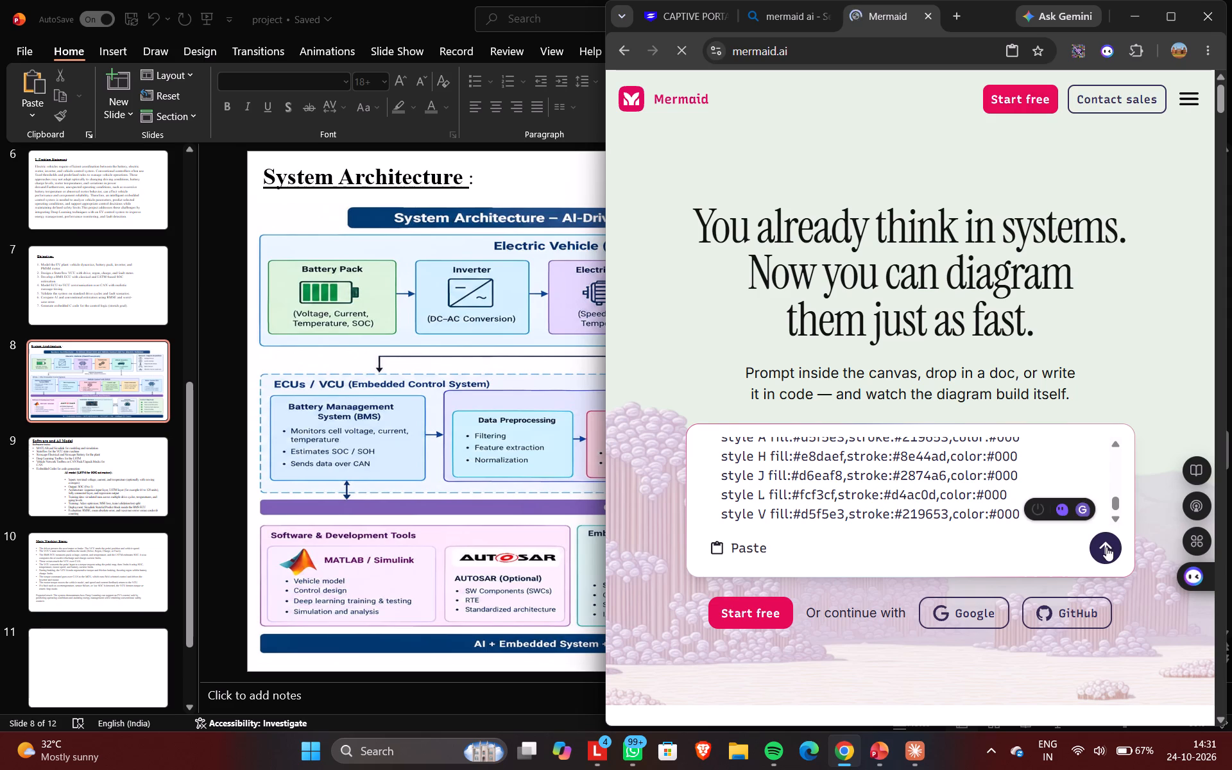